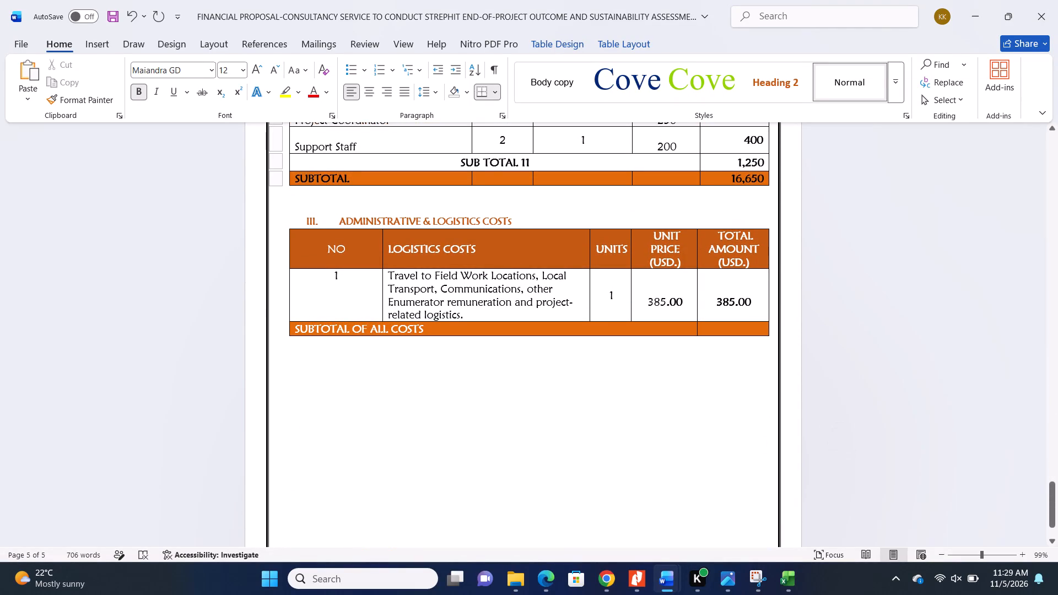
Set the unit price of the travel and logistics item in the Administrative & Logistics Costs table to 1924.00.
left_click(665, 305)
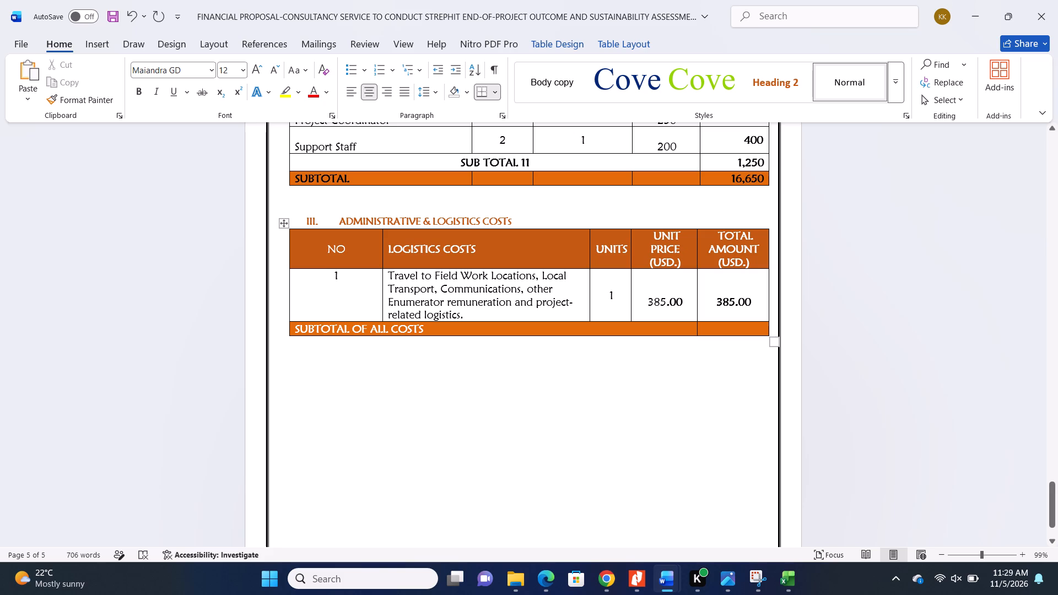
key("BackSpace")
key("BackSpace")
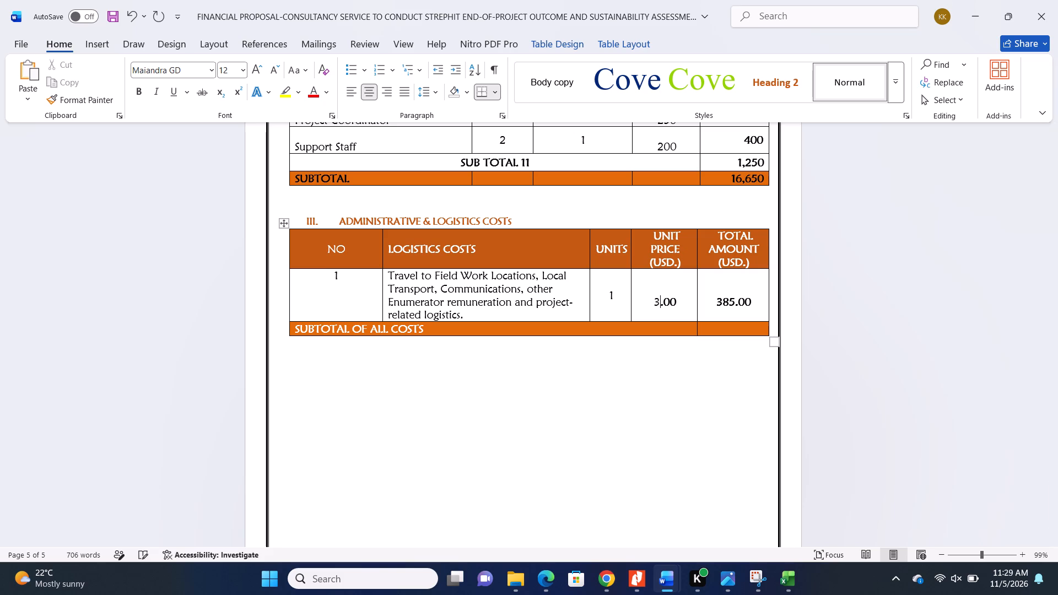
key("BackSpace")
key("1")
key("9")
type("24")
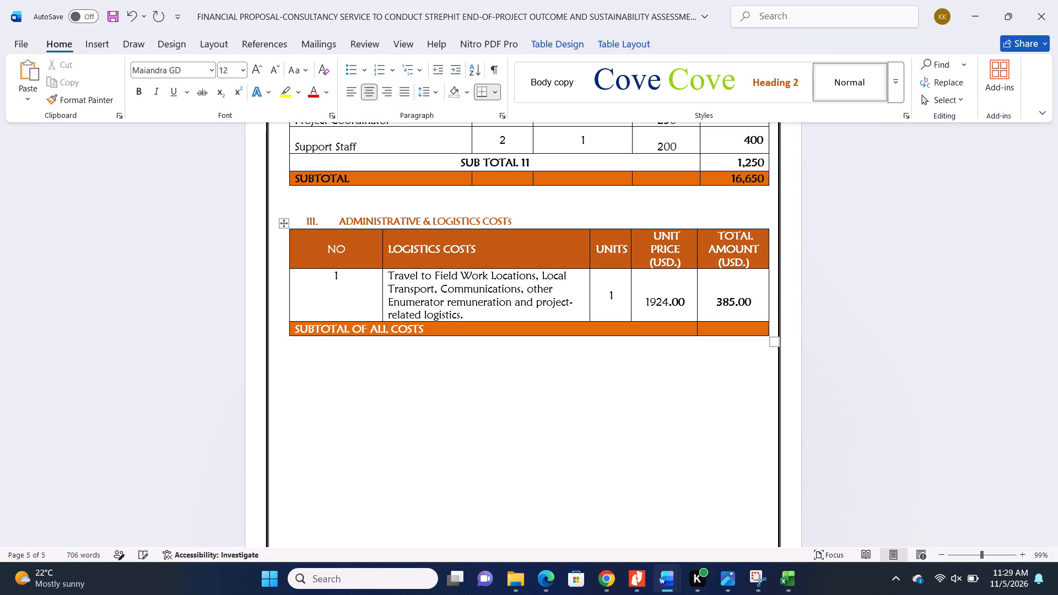
Set the total amount of the travel and logistics item to 1924.00.
left_click(735, 305)
key("BackSpace")
key("BackSpace")
key("BackSpace")
type("192")
key("4")
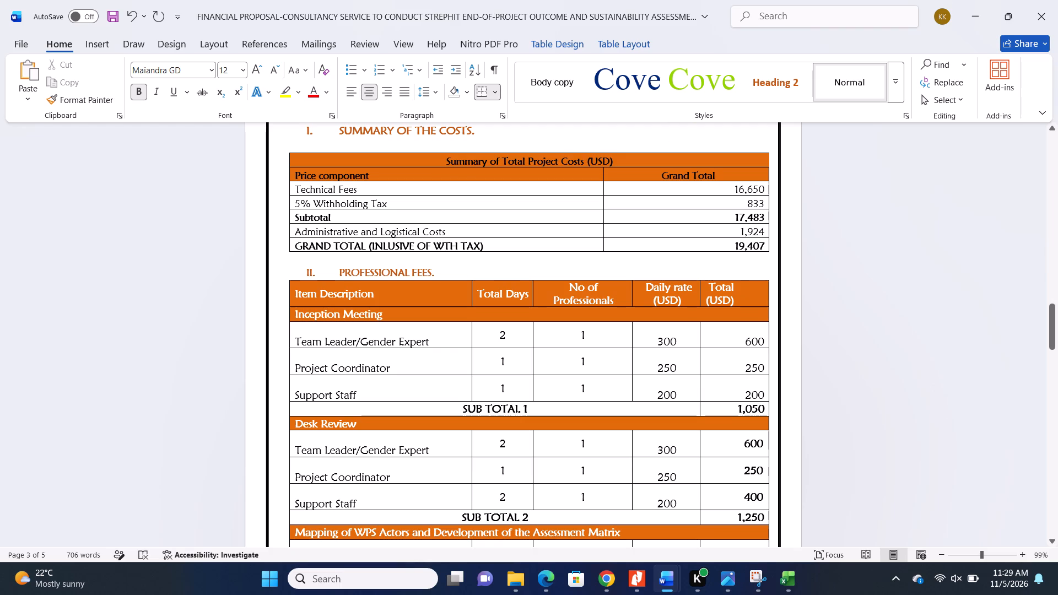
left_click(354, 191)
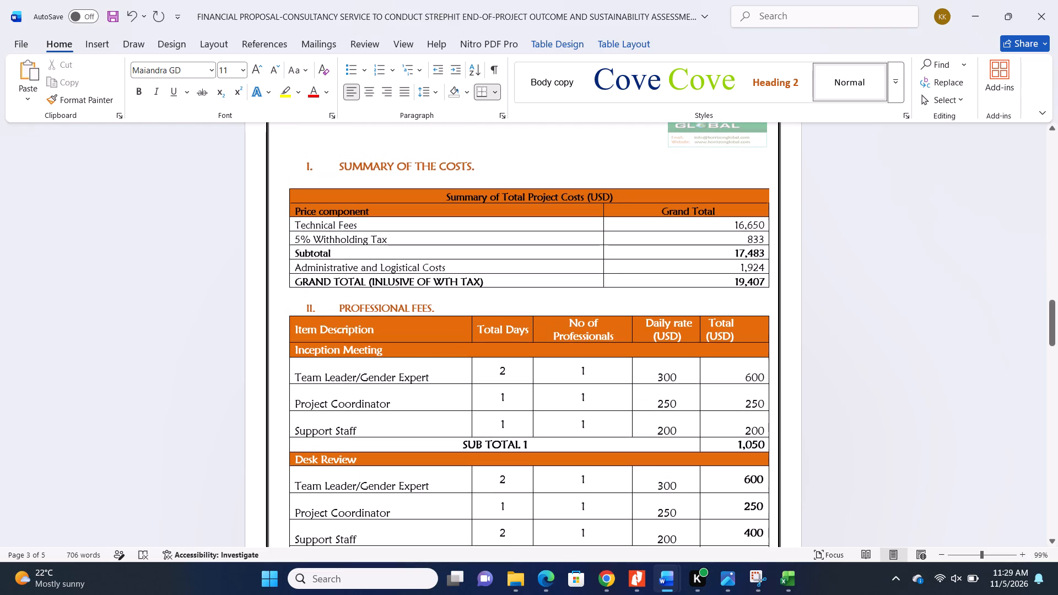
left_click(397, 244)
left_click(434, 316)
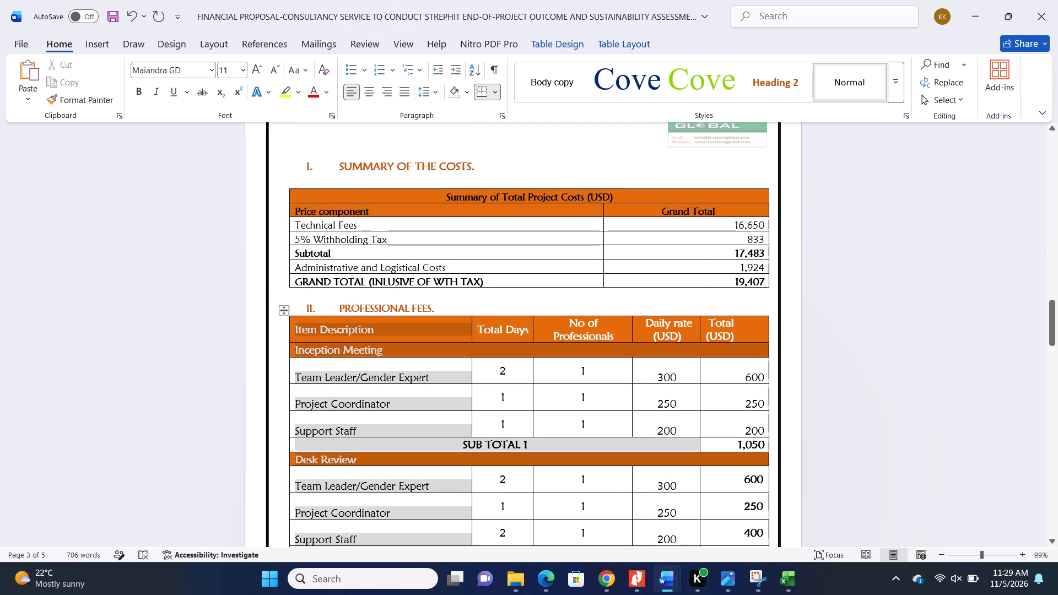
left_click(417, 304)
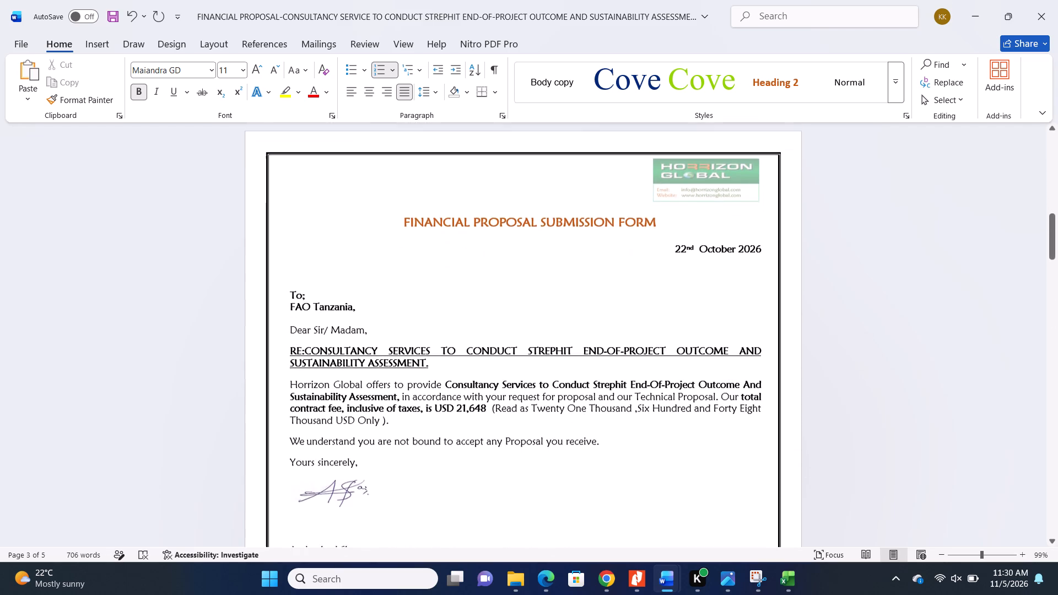
Change the total contract fee in the Financial Proposal Submission Form letter to USD 19,407.
left_click(483, 345)
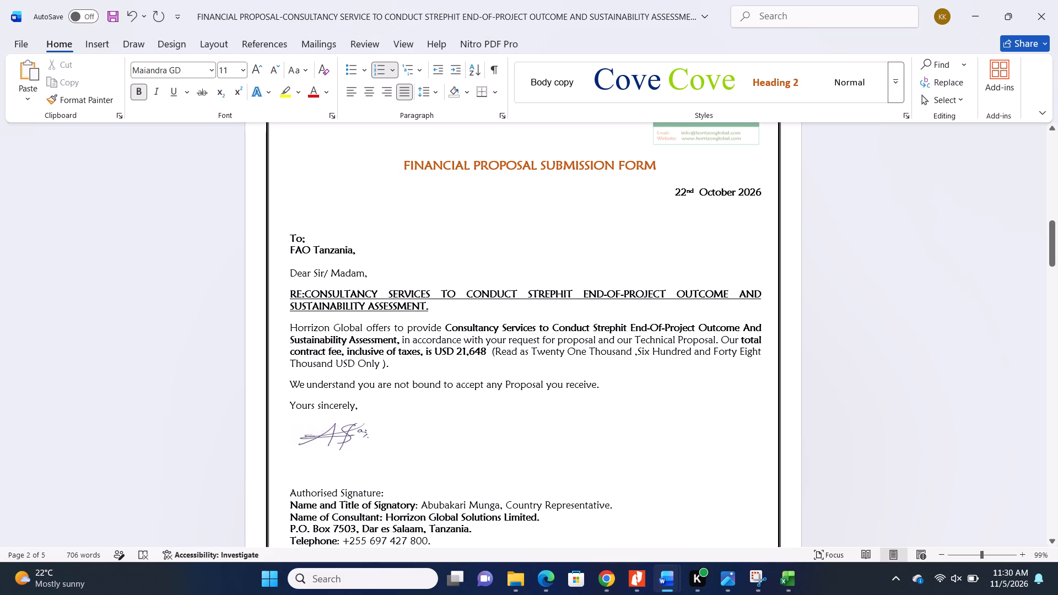
left_click(487, 354)
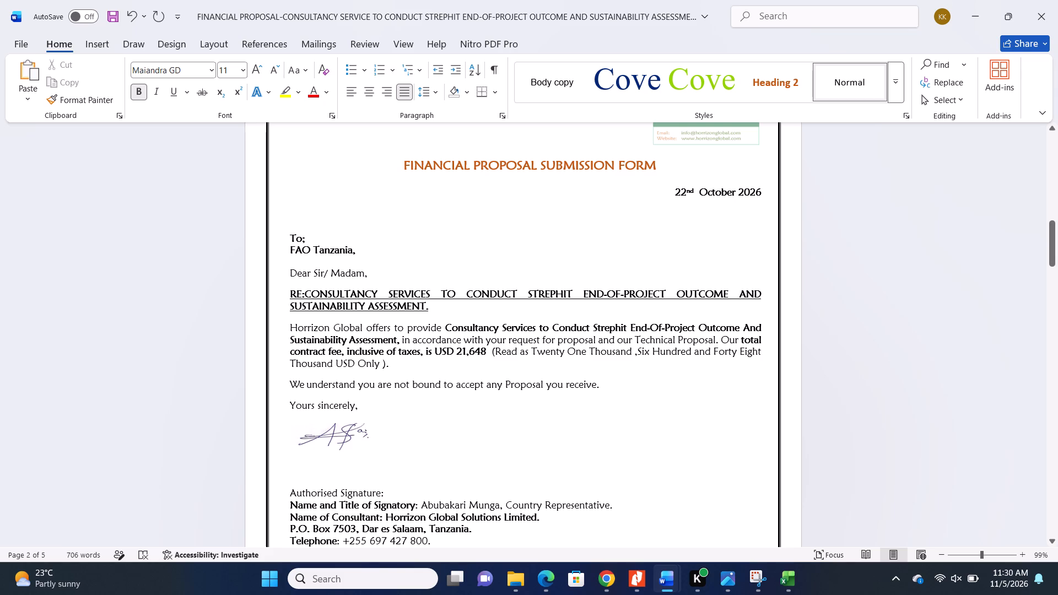
key("BackSpace")
key("BackSpace")
key("BackSpace")
key("BackSpace")
key("BackSpace")
key("BackSpace")
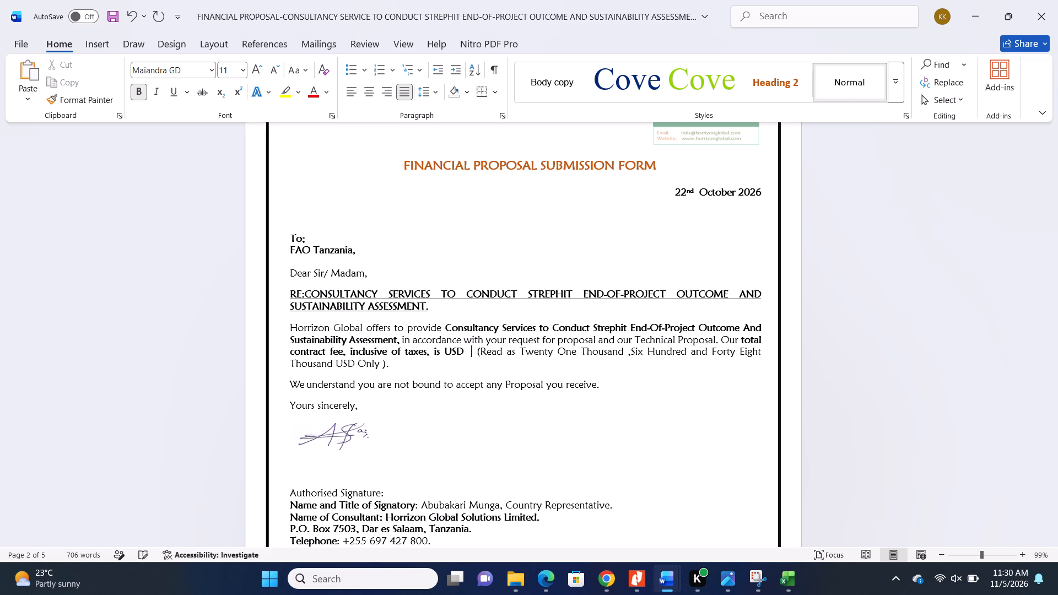
type("19,407")
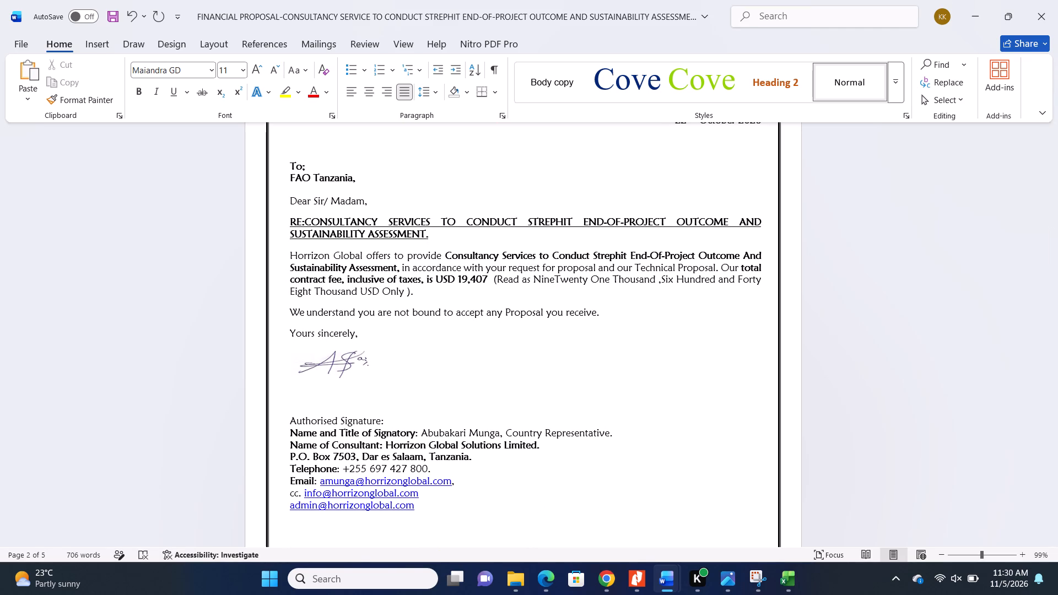
Write the contract fee in words after "Read as" as "Nineteen Thousand,Four Hundred and Seven USD", ahead of the old wording.
type("teent")
key("BackSpace")
key("space")
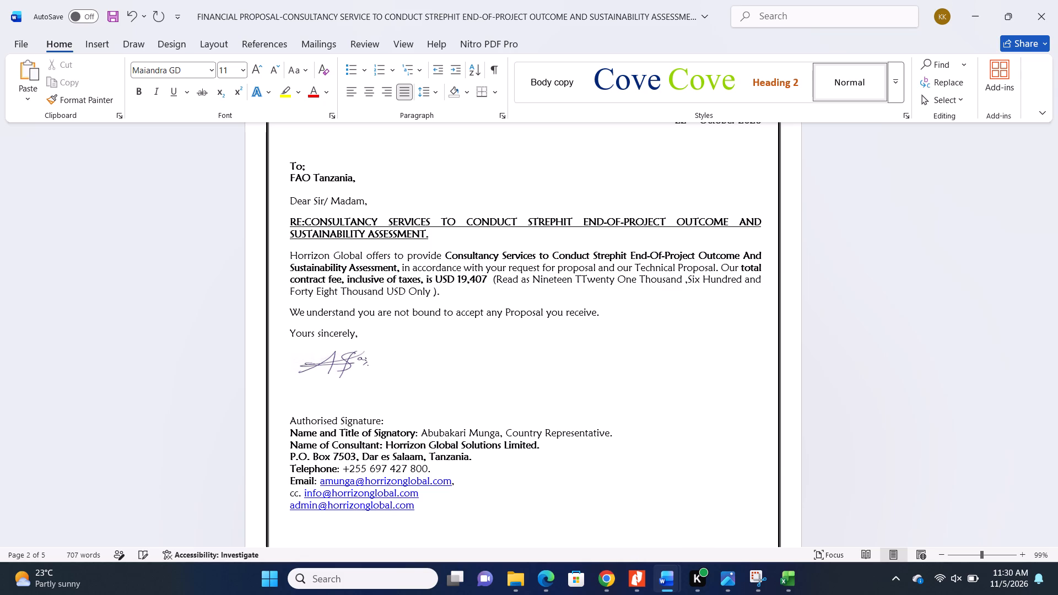
type("housan")
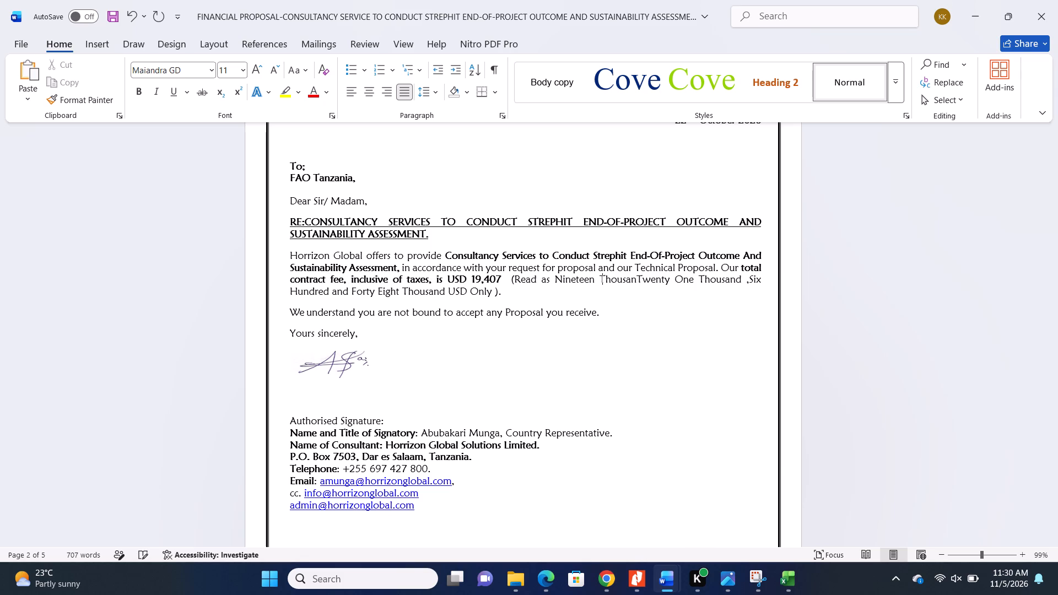
type("d")
key("space")
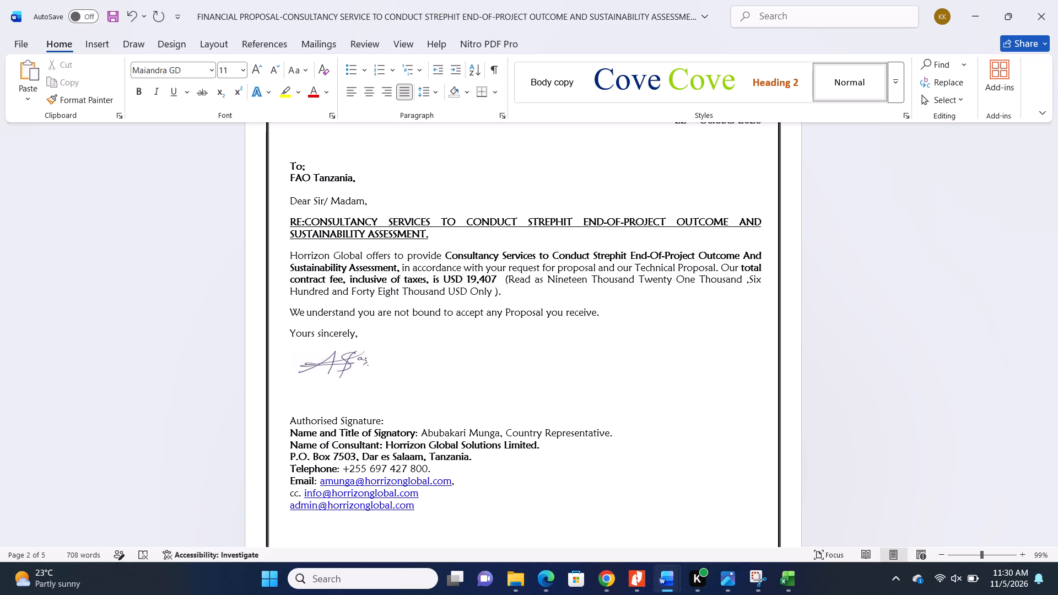
key("comma")
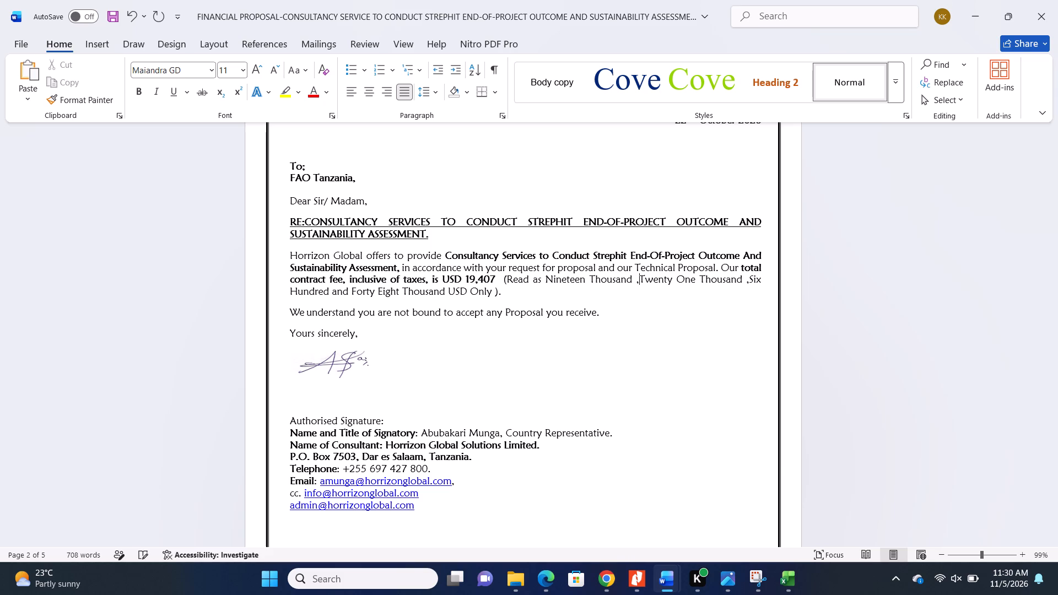
key("BackSpace")
key("BackSpace")
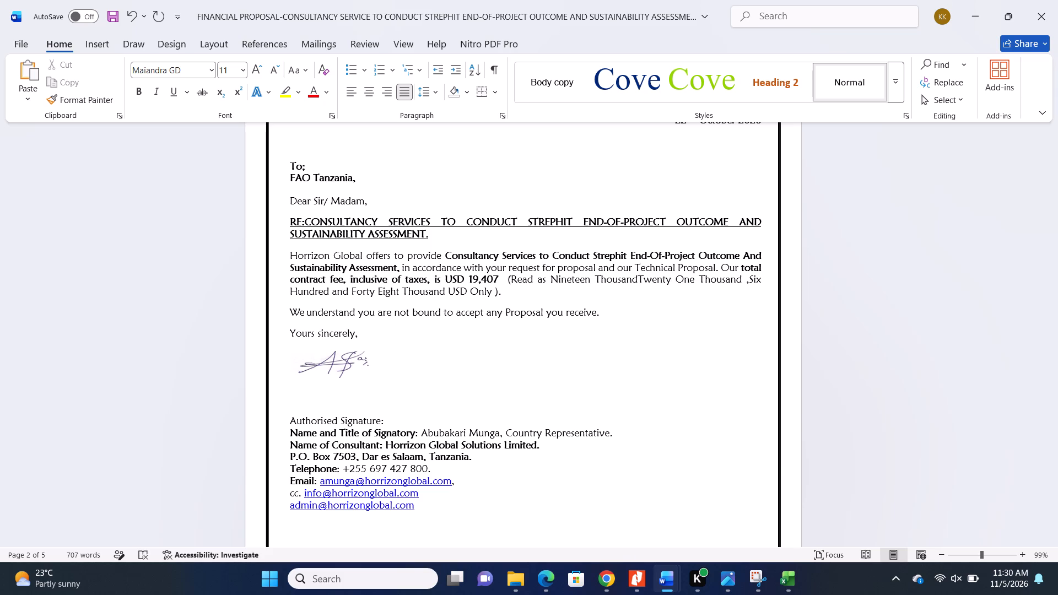
key("comma")
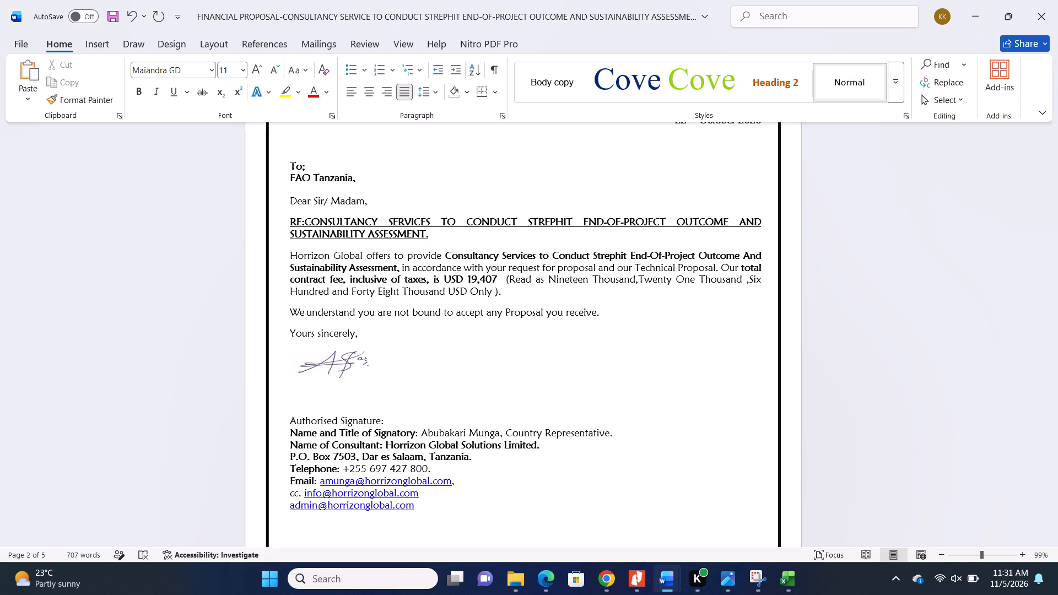
type("our")
key("space")
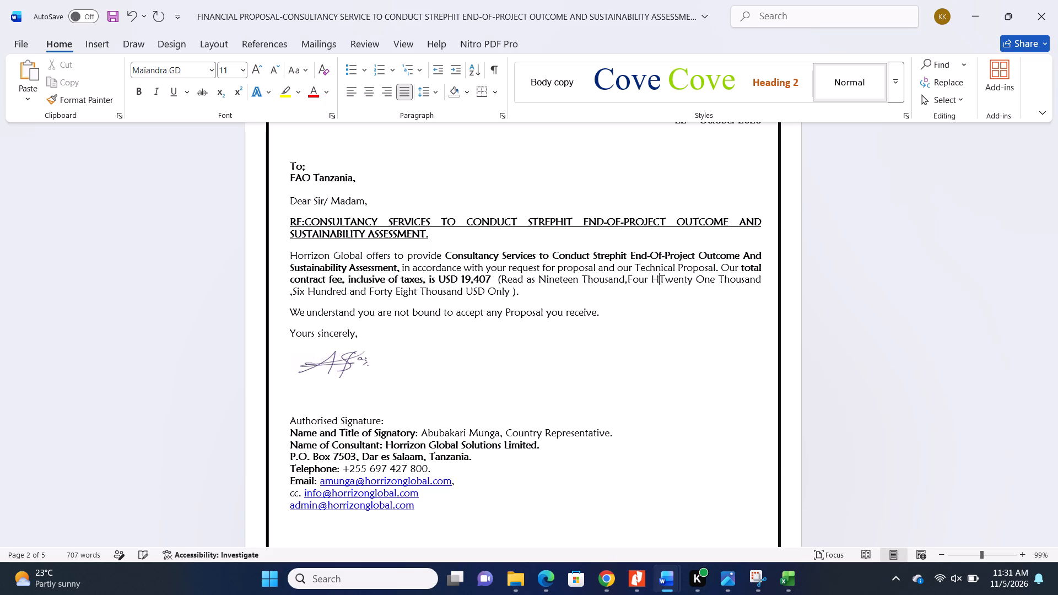
type("dred and")
key("space")
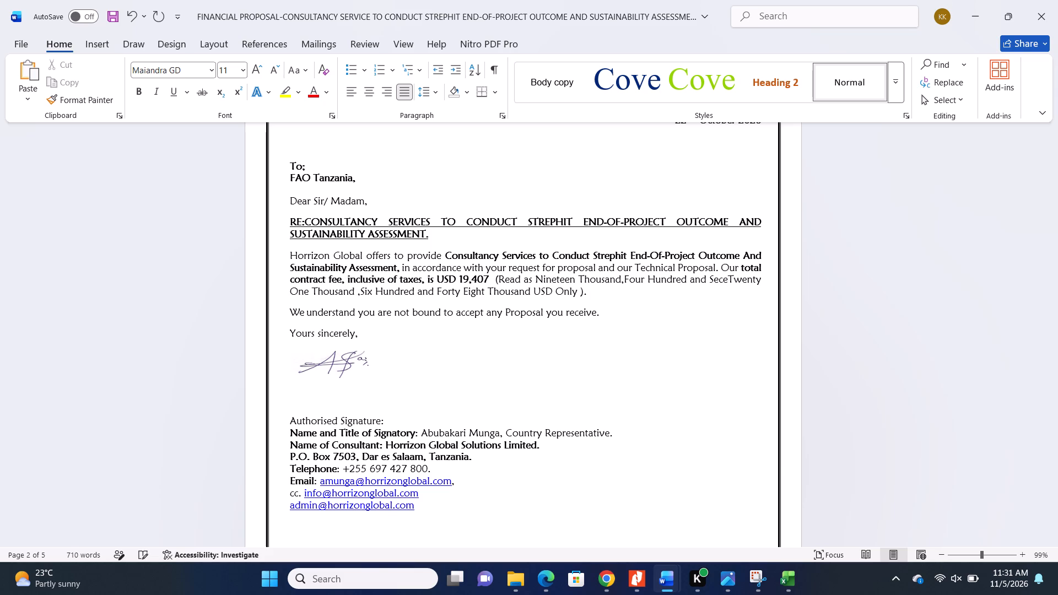
key("BackSpace")
key("BackSpace")
key("BackSpace")
type("ven")
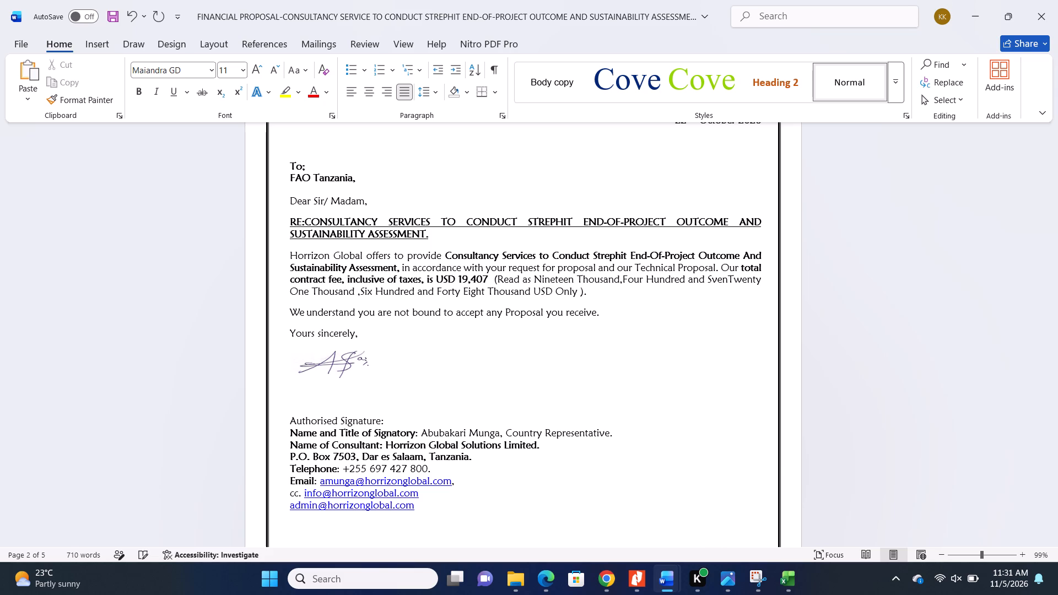
key("BackSpace")
key("BackSpace")
key("BackSpace")
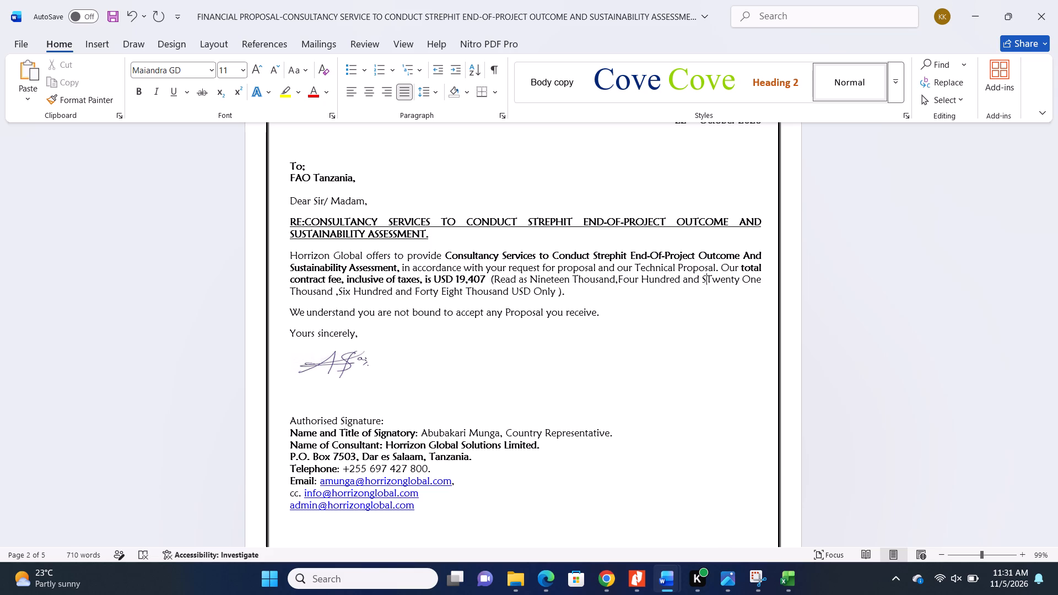
type("even")
key("space")
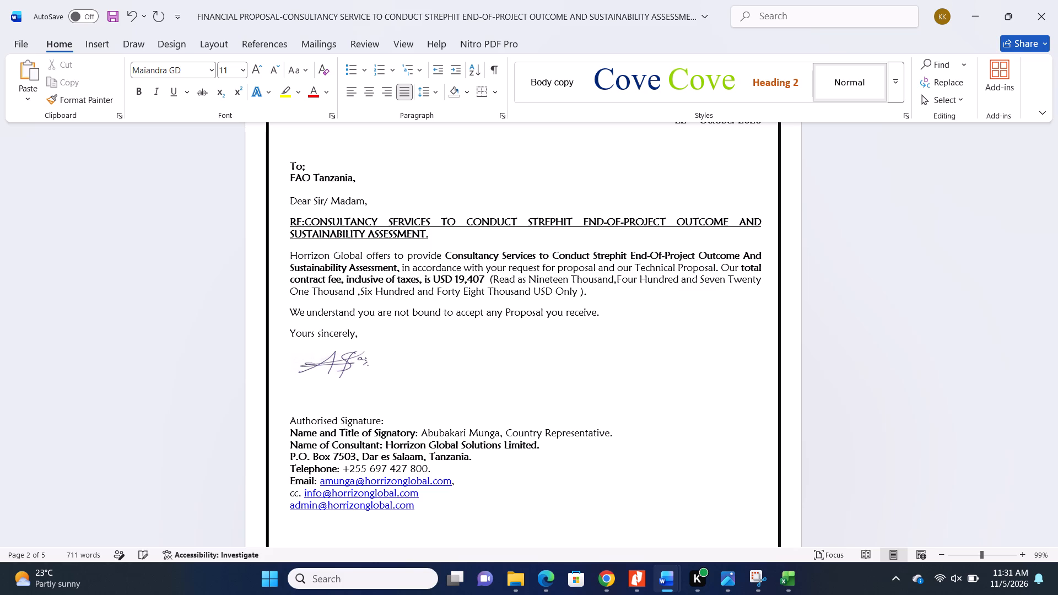
type("USD")
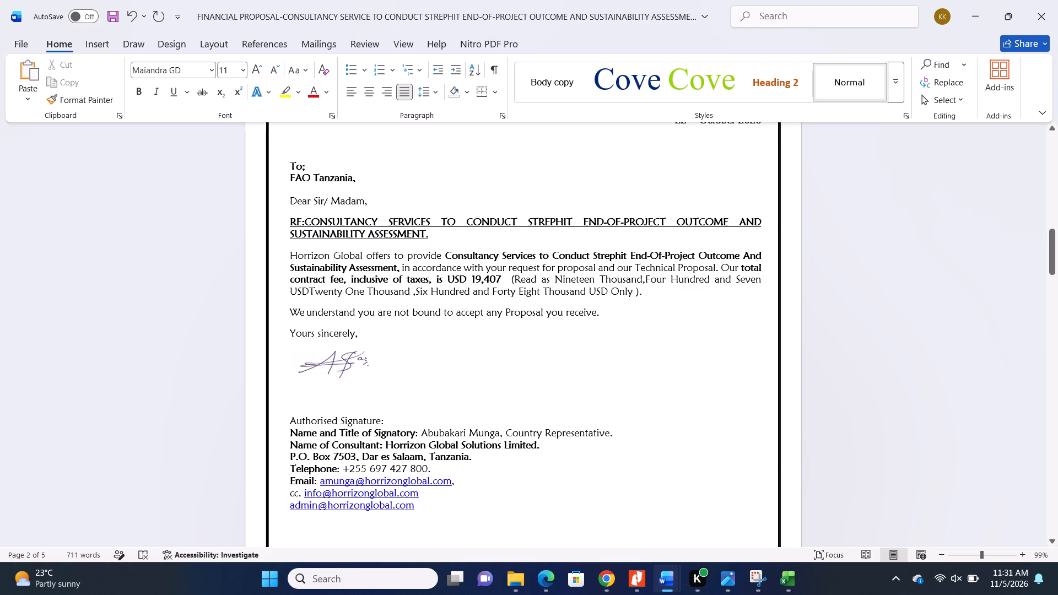
left_click_drag(605, 289, 337, 290)
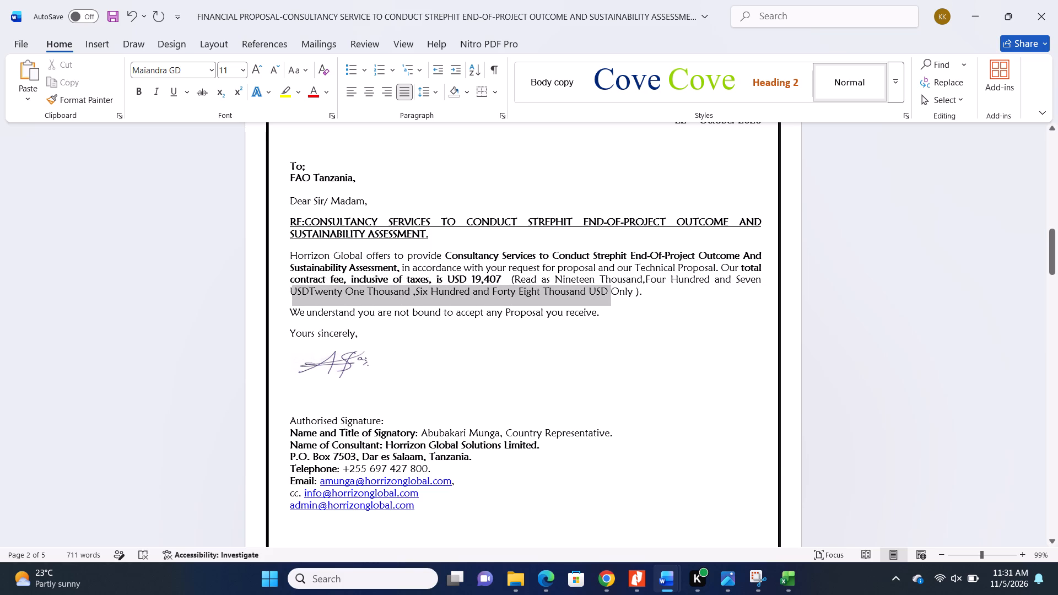
left_click_drag(337, 290, 335, 293)
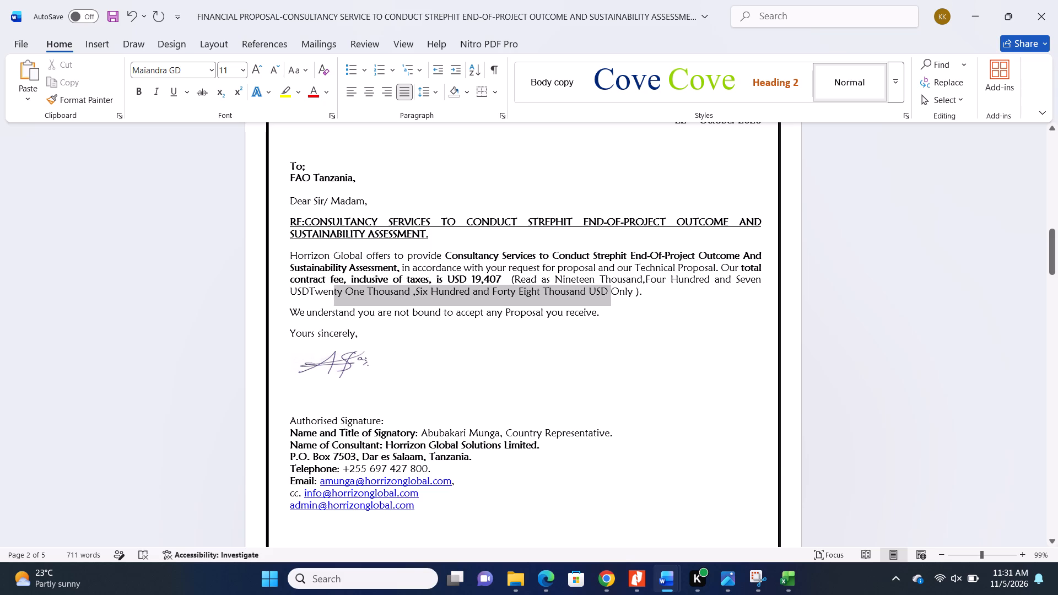
left_click_drag(335, 293, 311, 290)
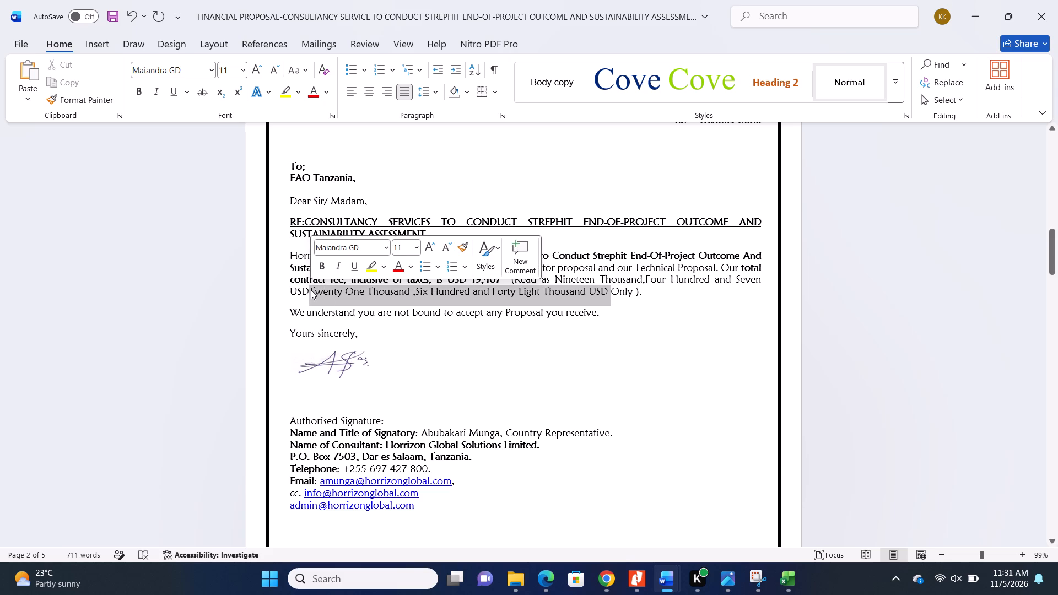
key("BackSpace")
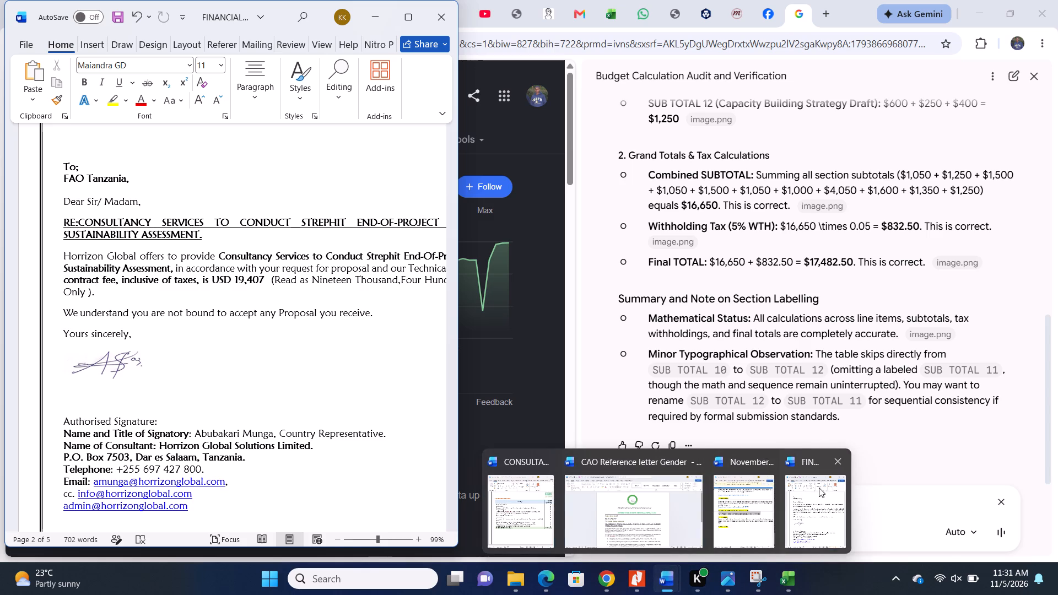
left_click(509, 475)
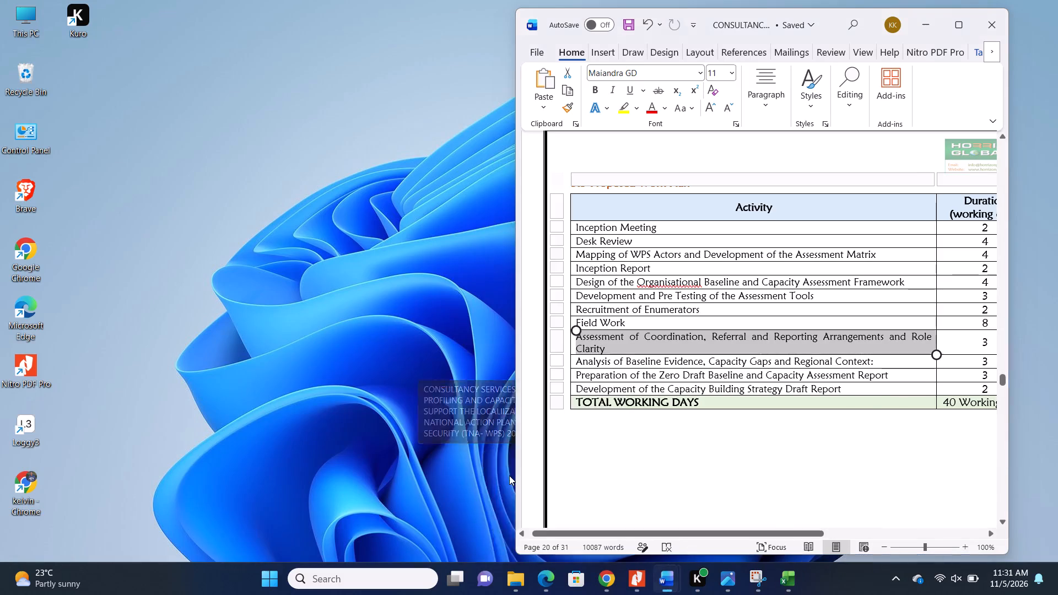
left_click(700, 347)
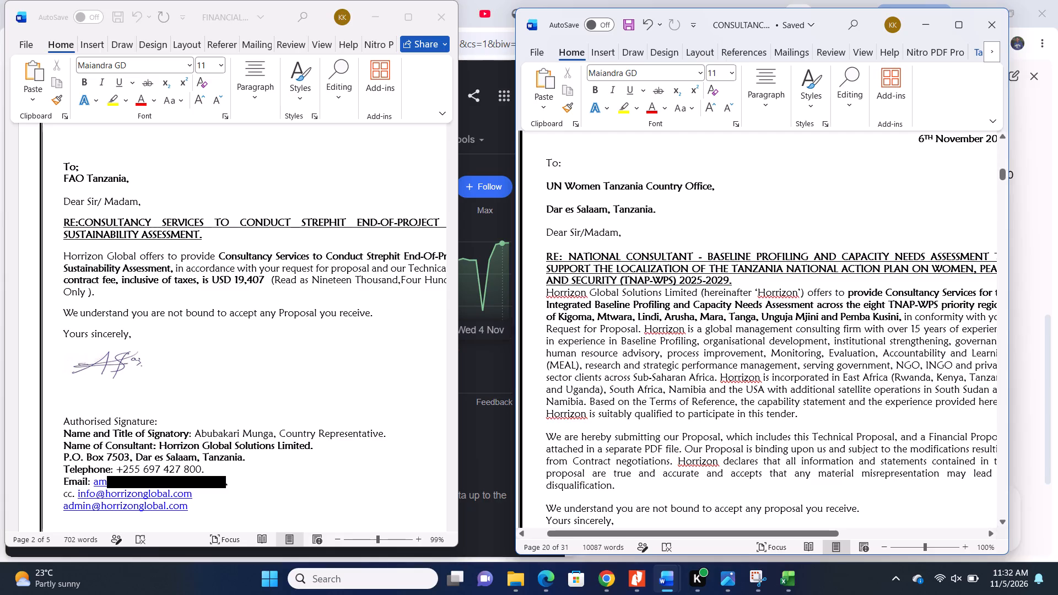
left_click_drag(847, 294, 870, 308)
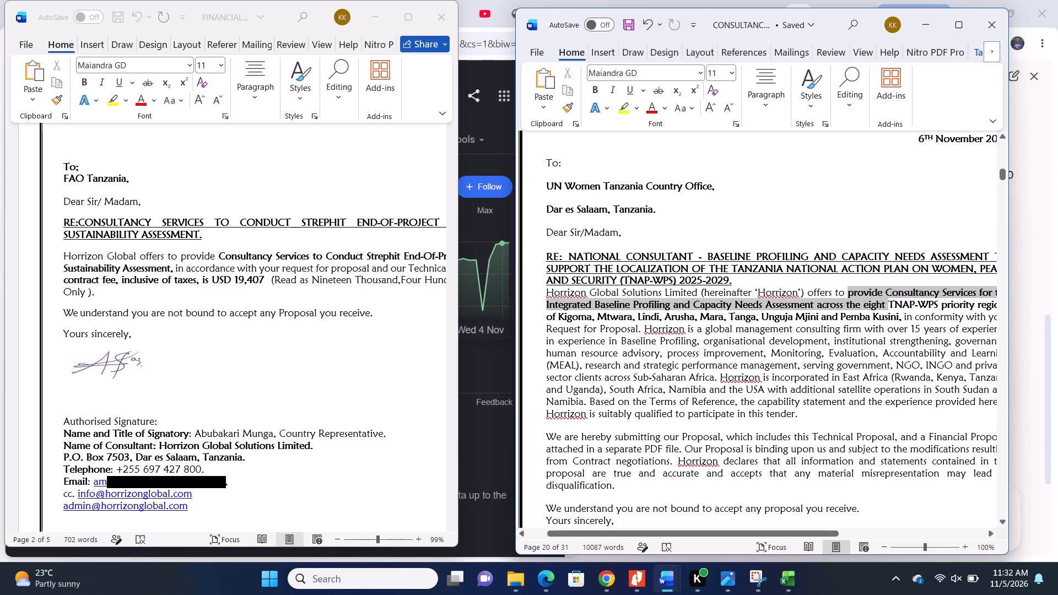
left_click_drag(870, 308, 897, 322)
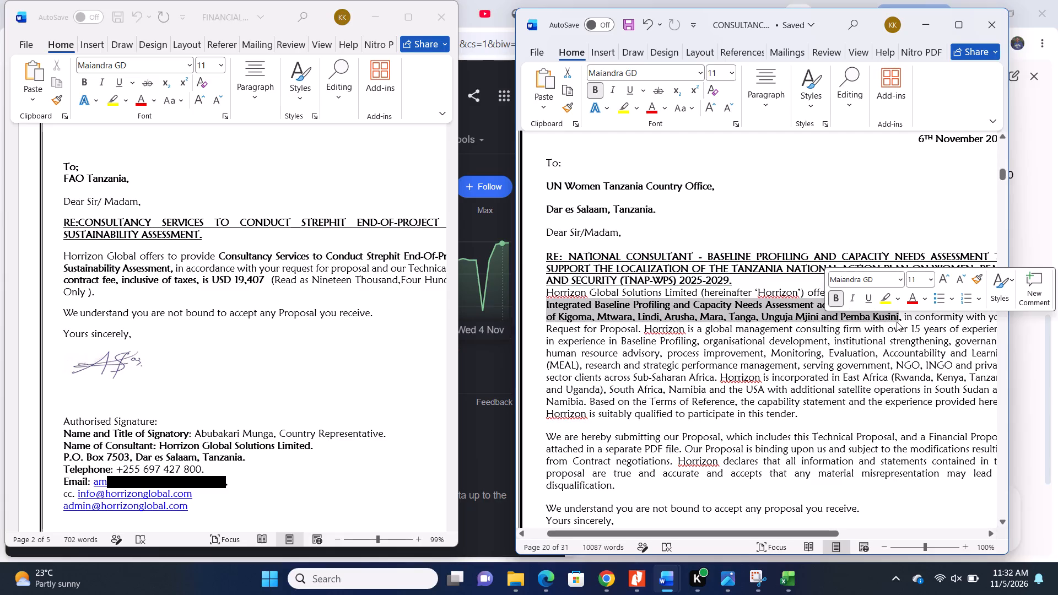
right_click(738, 301)
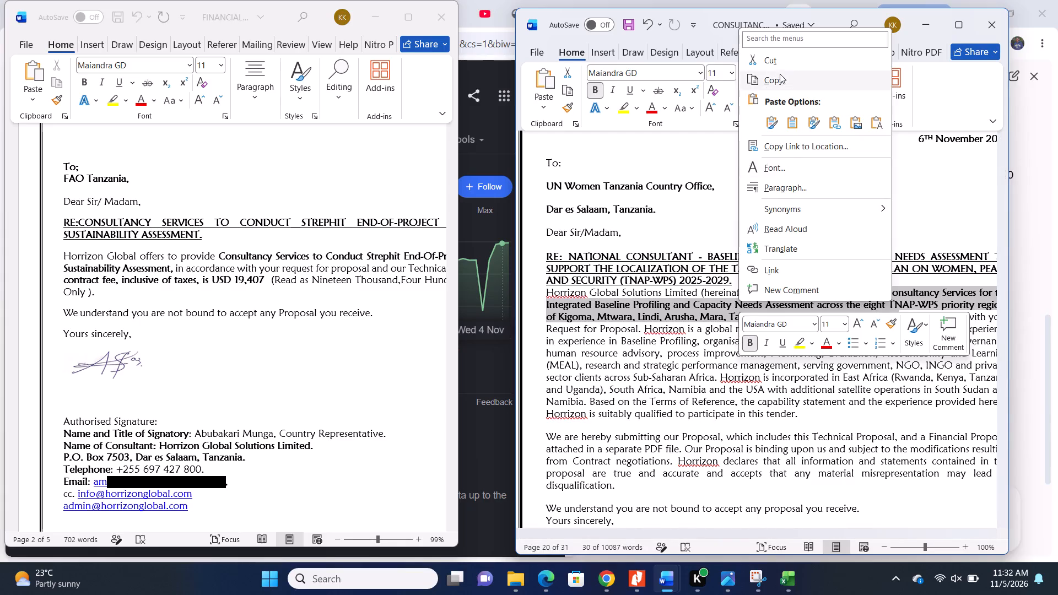
left_click(780, 74)
Replace "Consultancy Services to Conduct Strephit End-Of-Project Outcome And Sustainability Assessment" in the financial letter's opening sentence with the copied description, as text only.
left_click(260, 239)
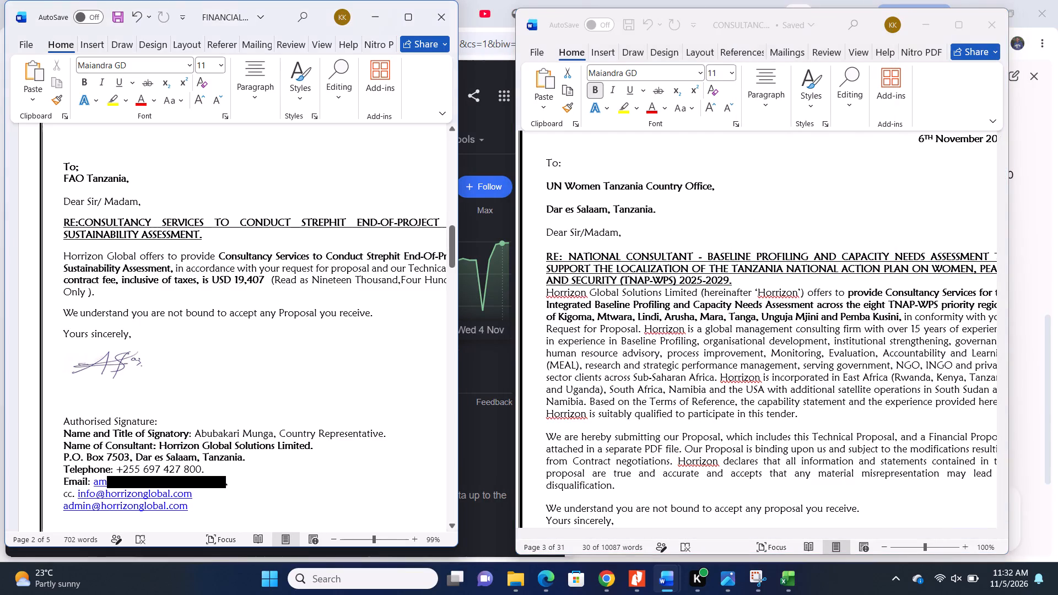
left_click(215, 258)
left_click(215, 258)
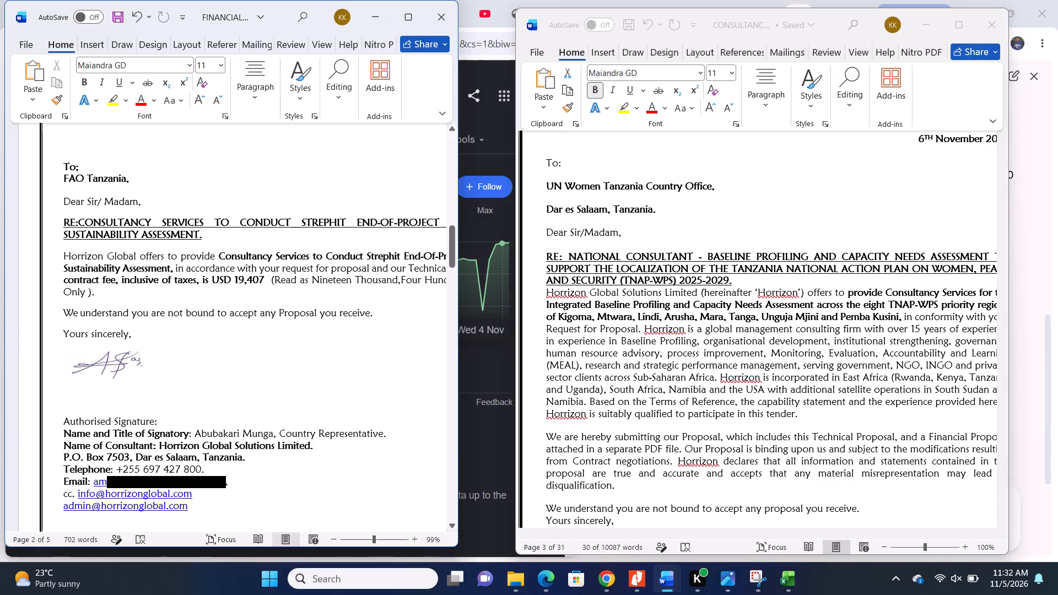
left_click_drag(218, 257, 260, 284)
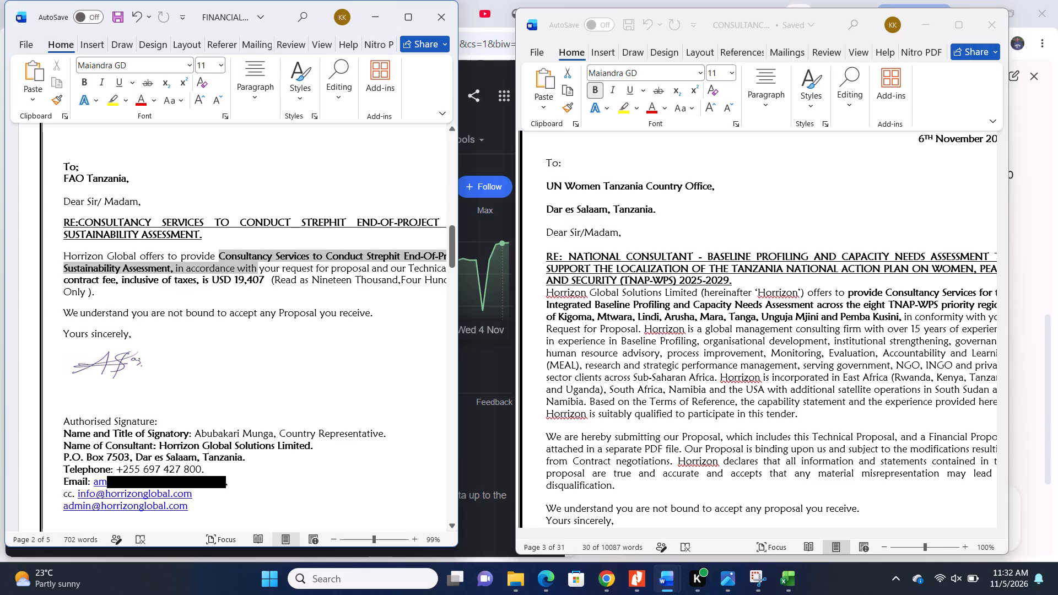
left_click_drag(260, 284, 183, 273)
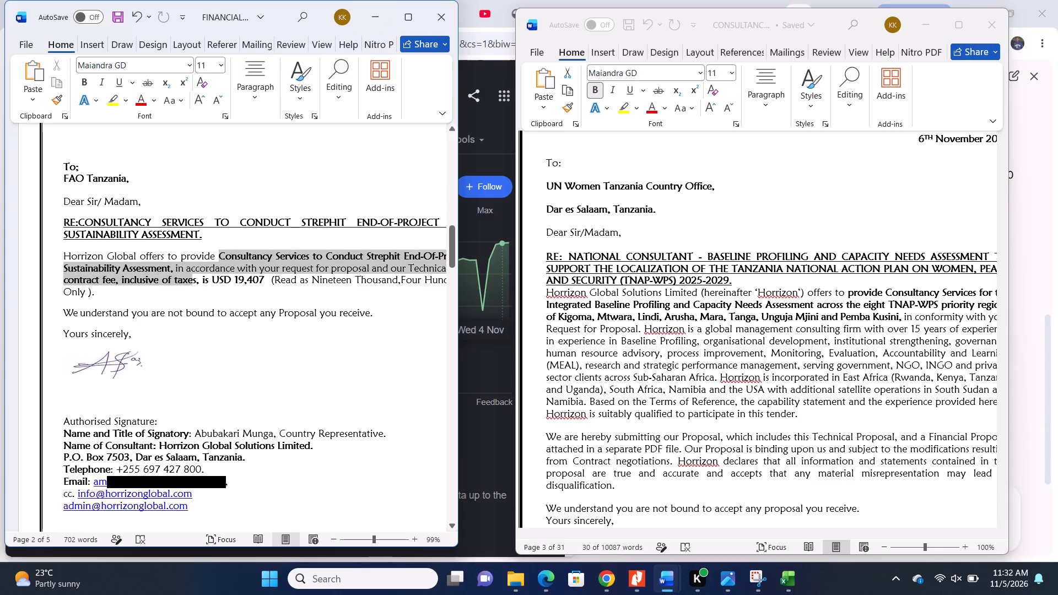
left_click_drag(183, 273, 170, 269)
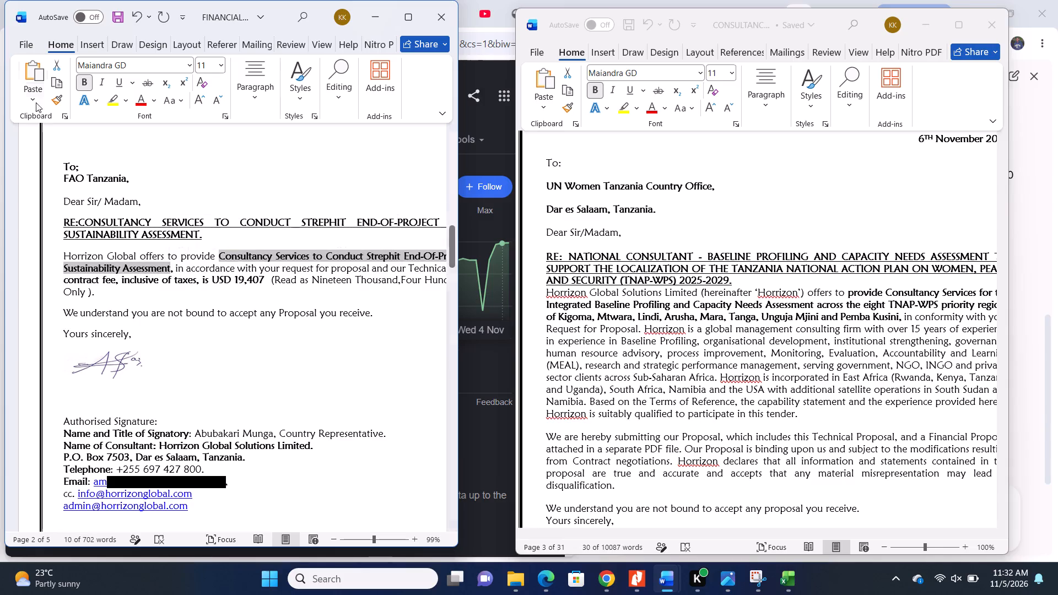
left_click(30, 95)
left_click(112, 145)
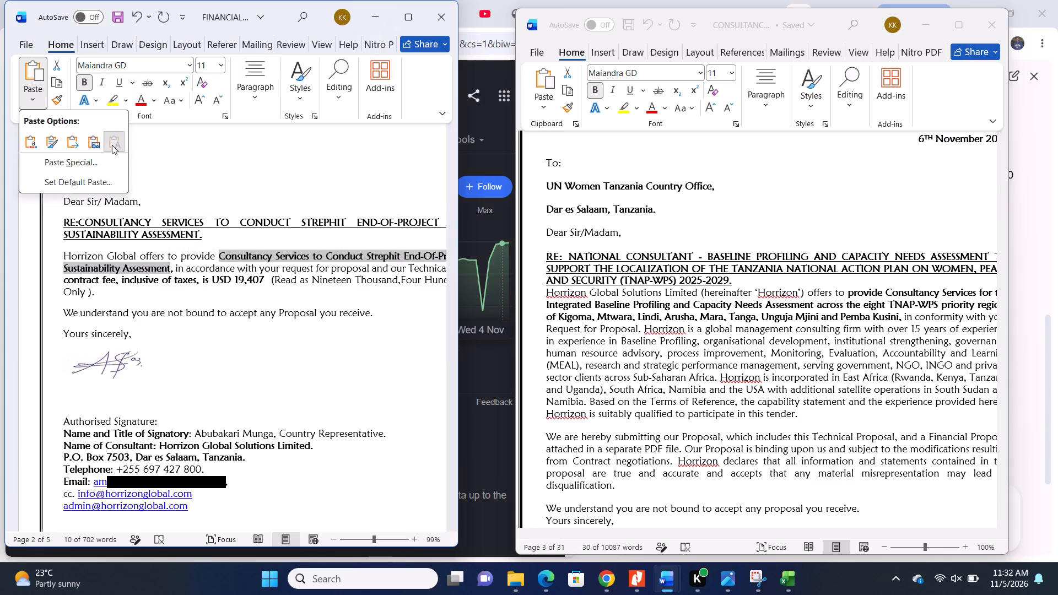
left_click(175, 316)
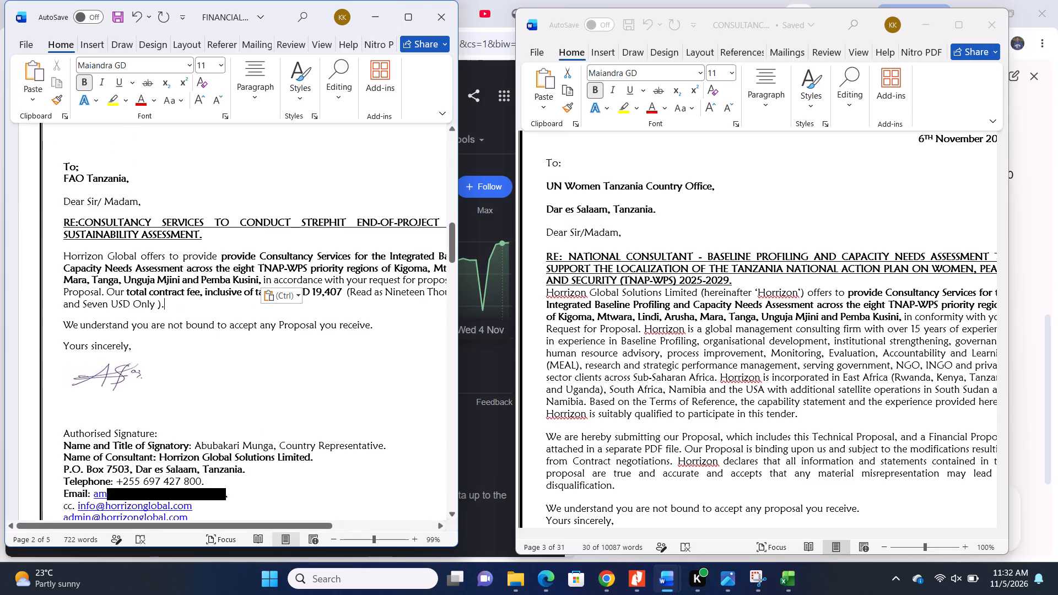
Change "taxes" to "Witholding Tax" in the financial letter's total contract fee sentence.
left_click(404, 14)
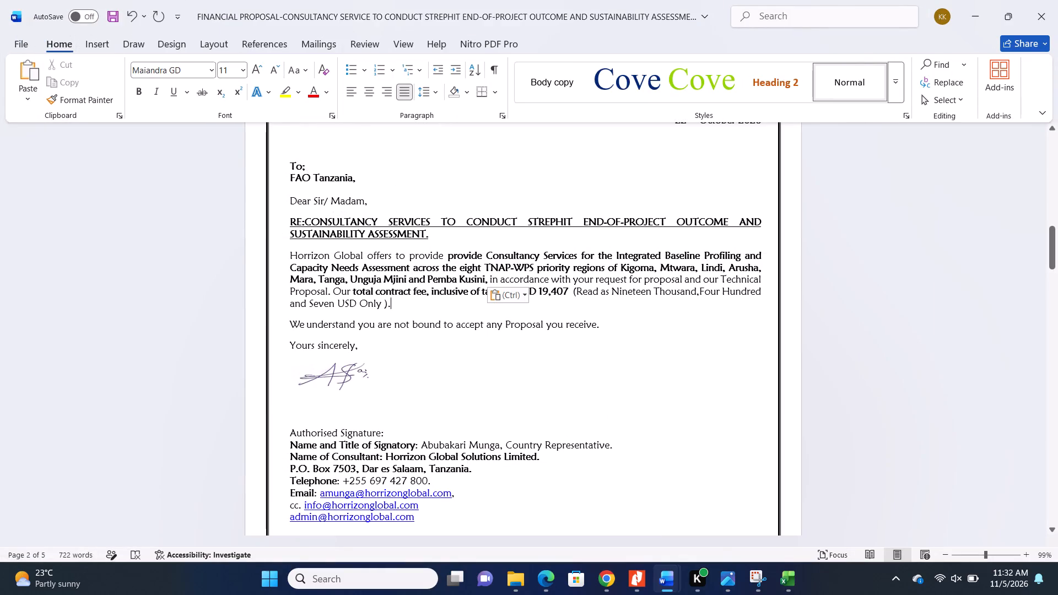
left_click(668, 284)
left_click(425, 282)
left_click(446, 296)
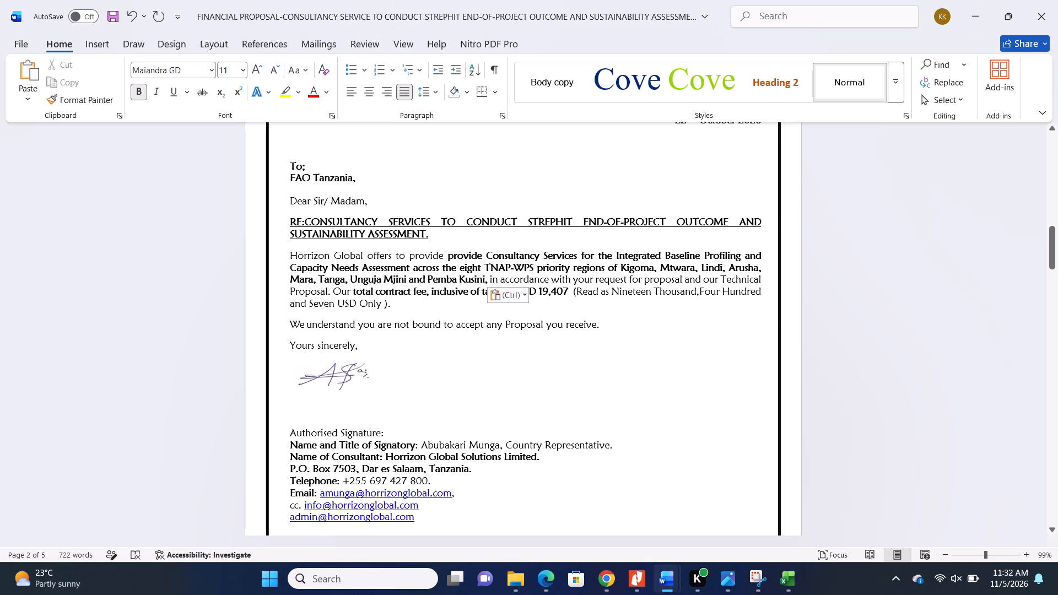
left_click(561, 286)
left_click(482, 289)
key("Right")
key("Right")
key("Right")
key("Right")
key("BackSpace")
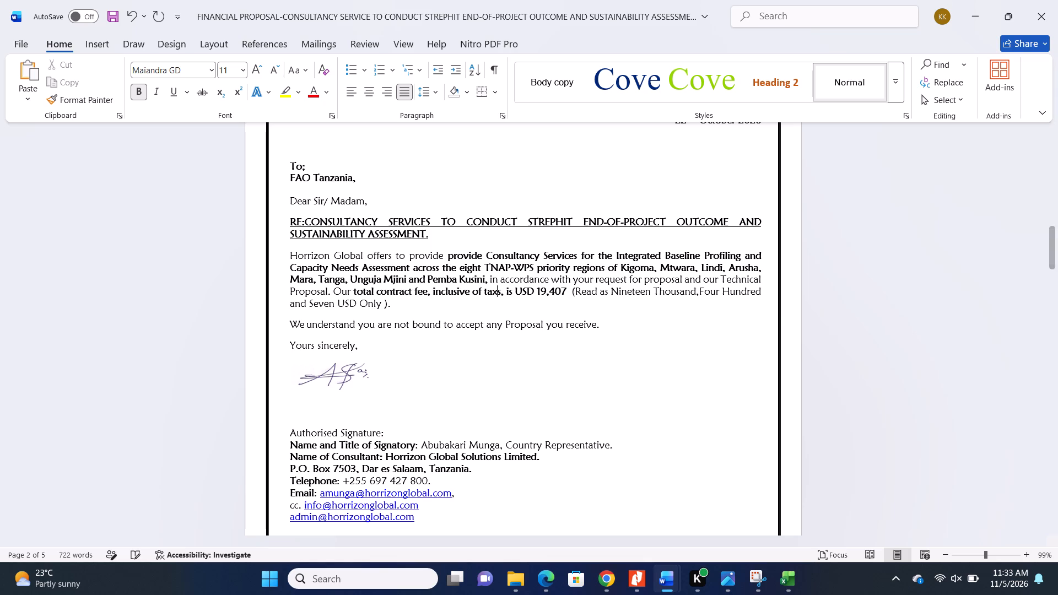
key("BackSpace")
key("Right")
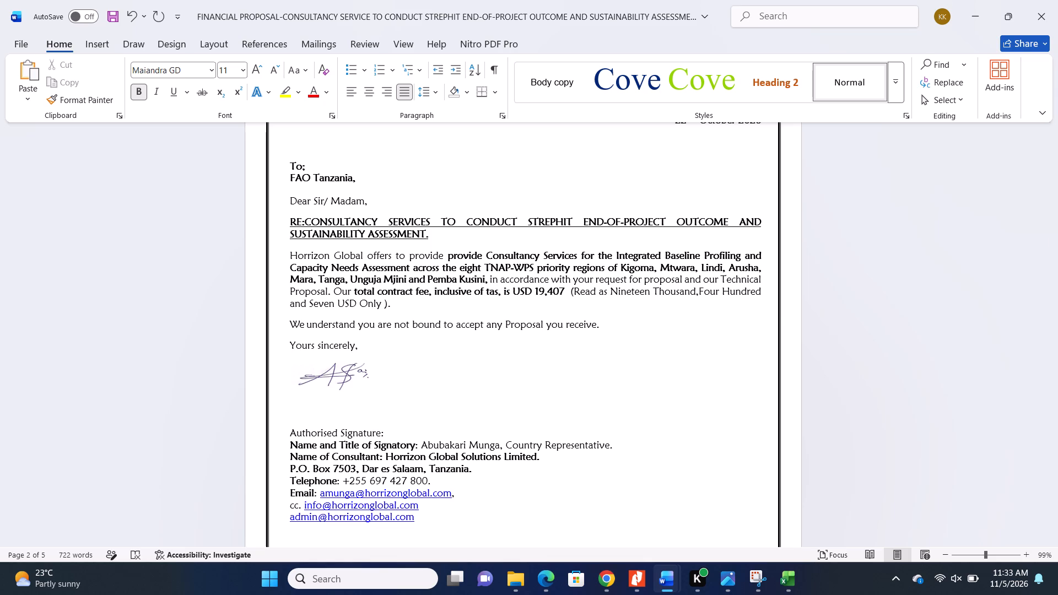
key("Right")
key("Left")
key("BackSpace")
key("BackSpace")
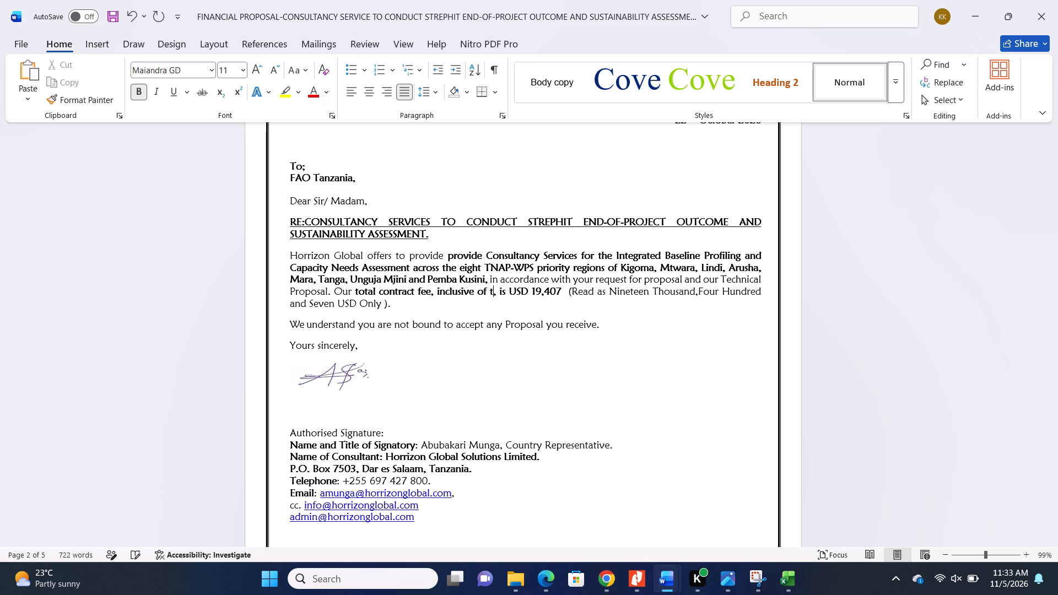
key("BackSpace")
key("w")
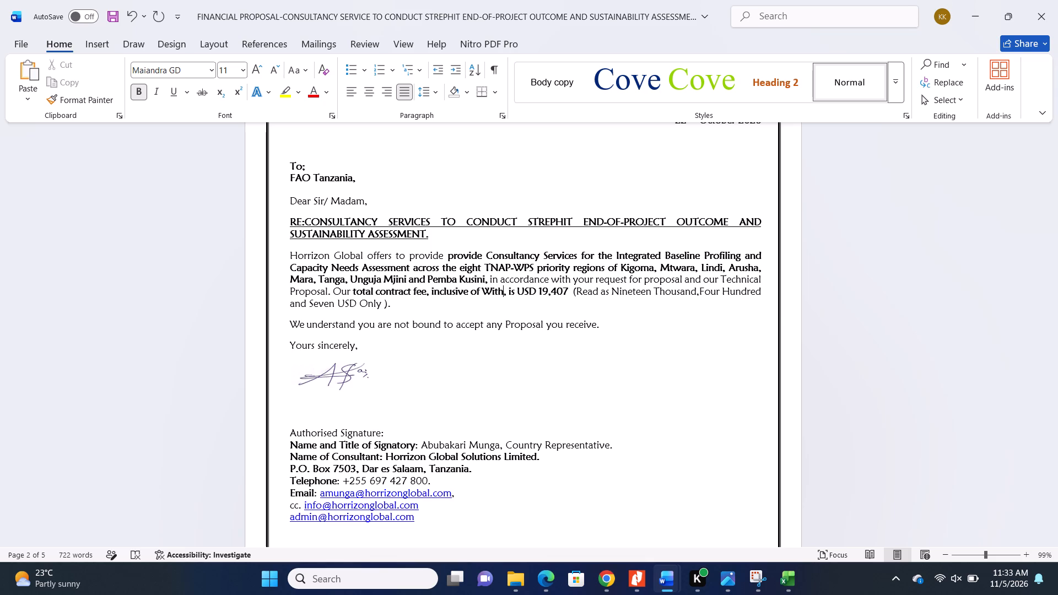
type("olding")
key("space")
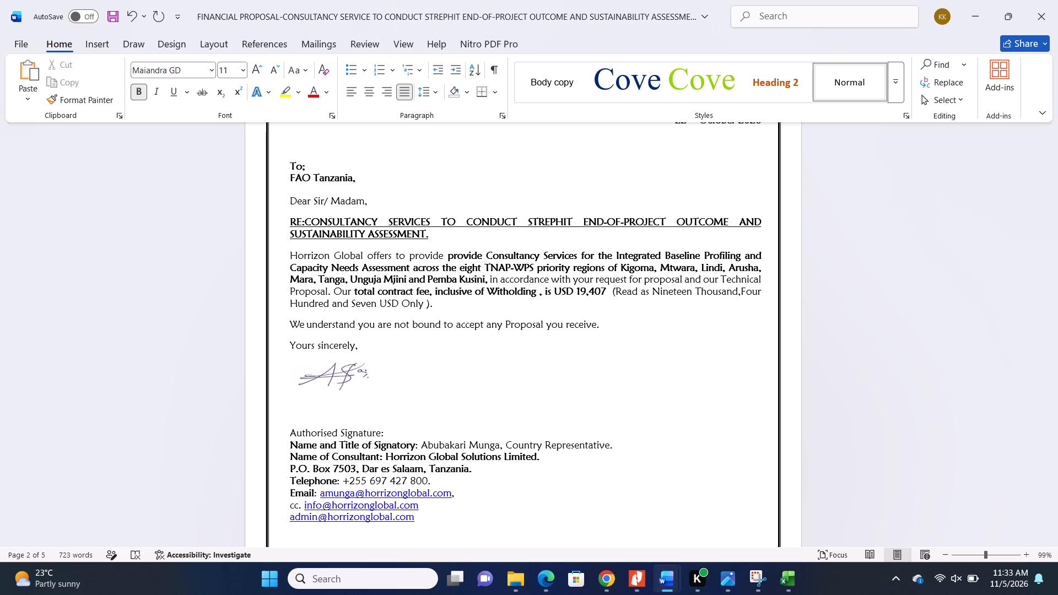
type("ax")
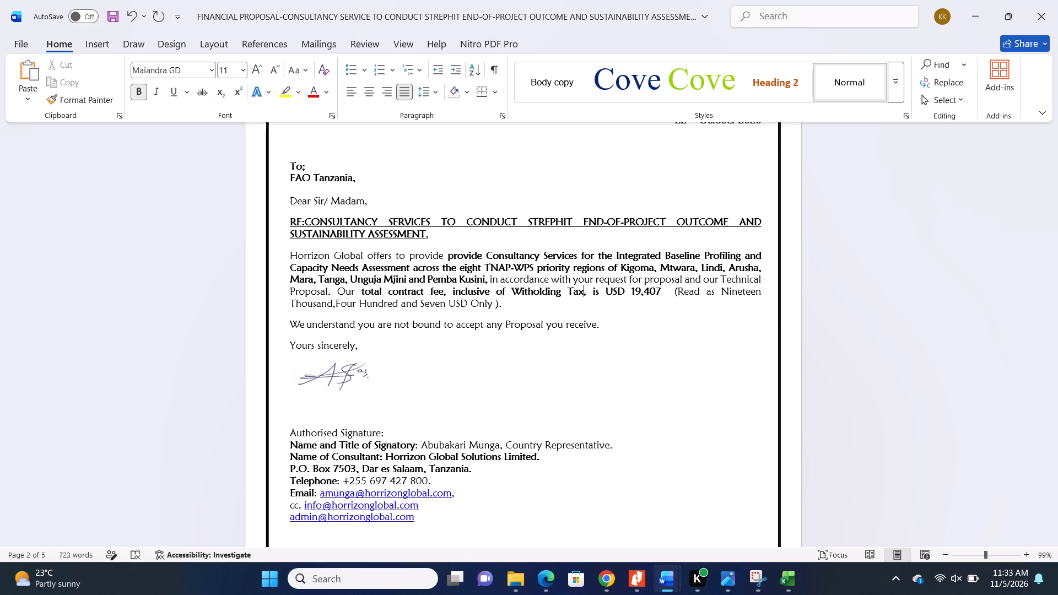
left_click(508, 418)
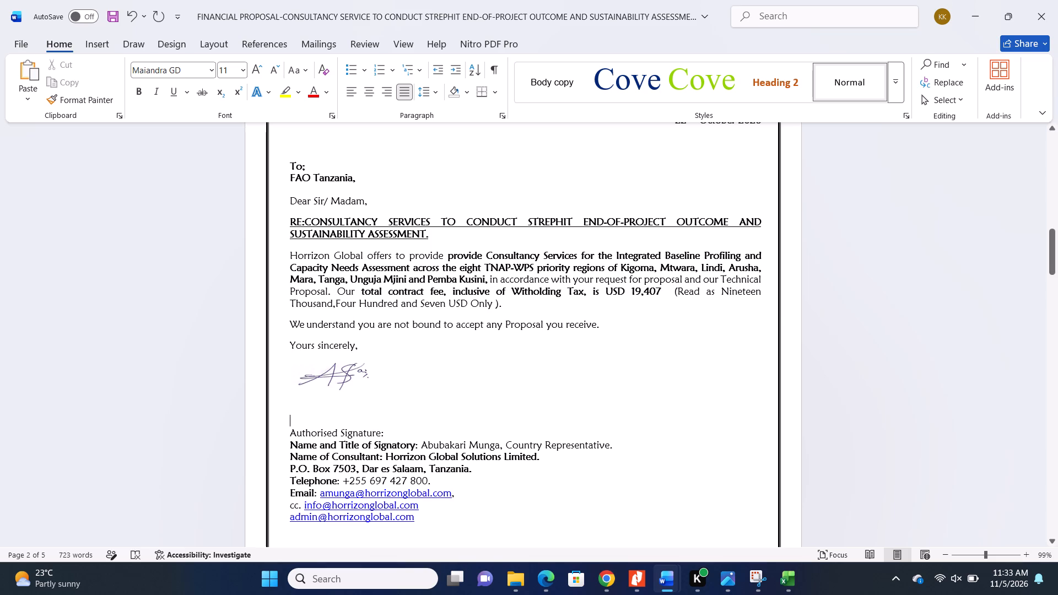
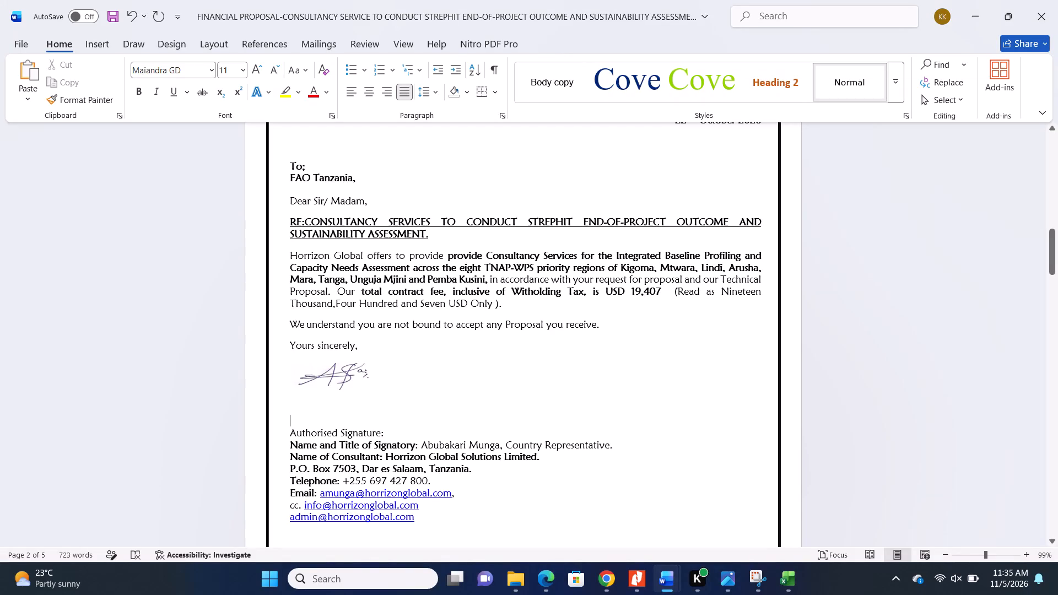
Replace "FAO" with "UN Women" in the addressee line of the financial proposal submission form.
left_click(450, 365)
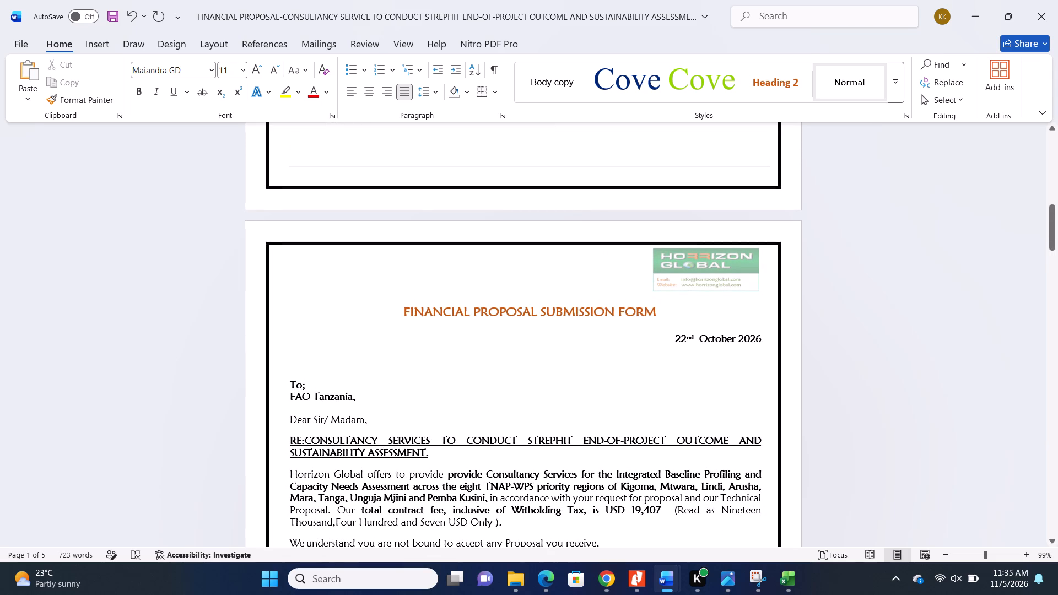
left_click(349, 401)
left_click_drag(357, 408, 349, 399)
left_click(349, 399)
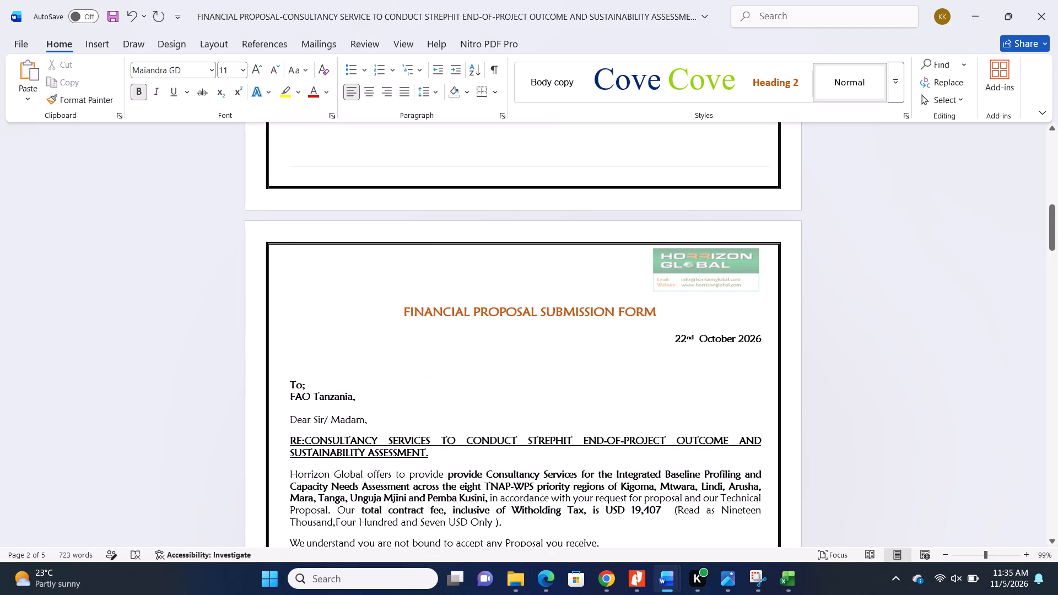
left_click(349, 395)
left_click(306, 396)
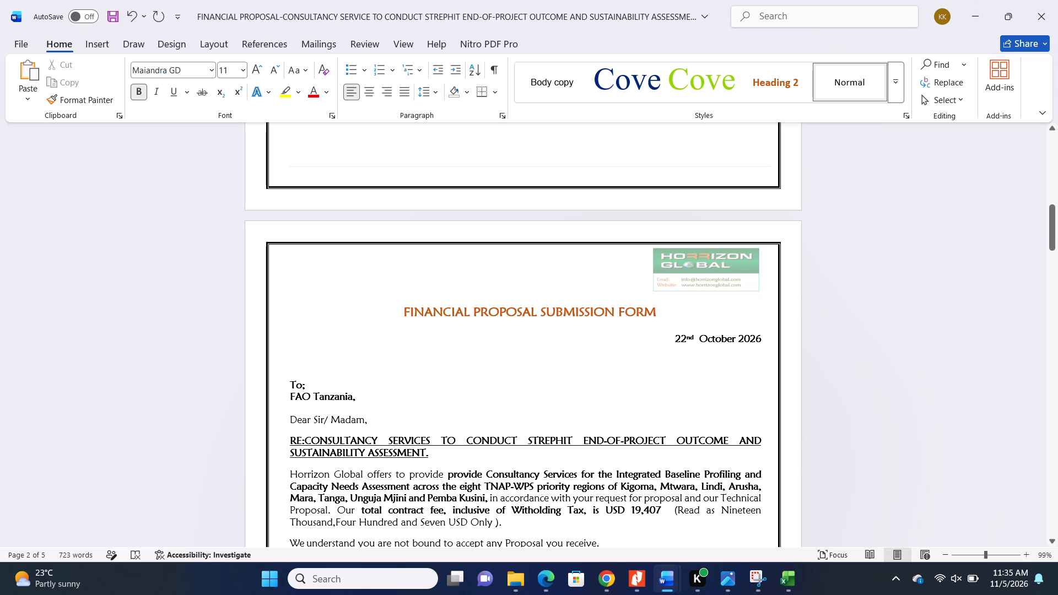
left_click(316, 393)
key("BackSpace")
key("BackSpace")
key("BackSpace")
key("BackSpace")
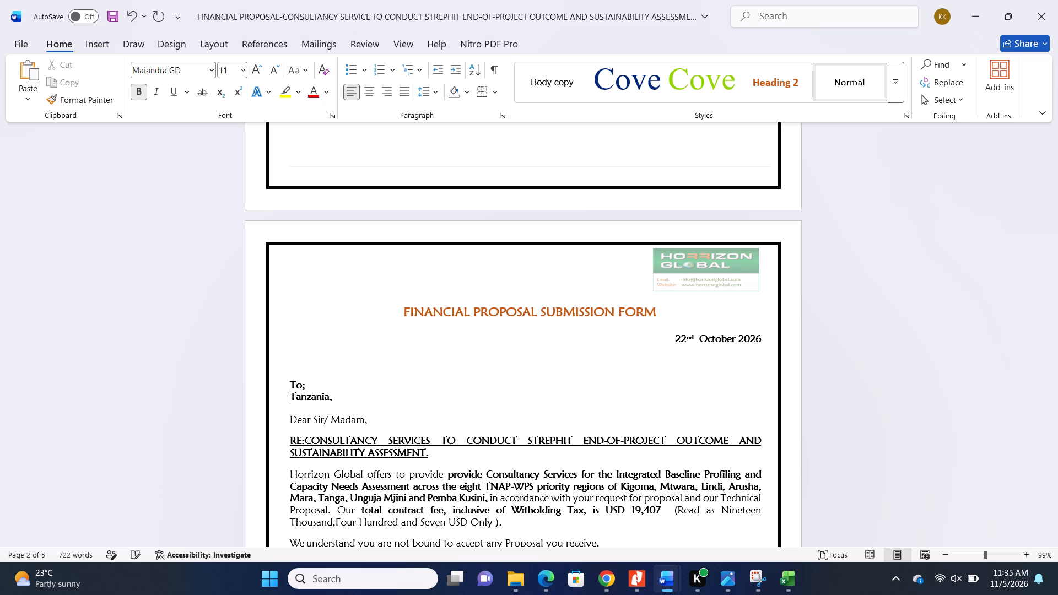
type("UN")
key("space")
key("w")
Add "Office" after "Tanzania" in the addressee line, keeping the comma at the end.
left_click(385, 399)
key("space")
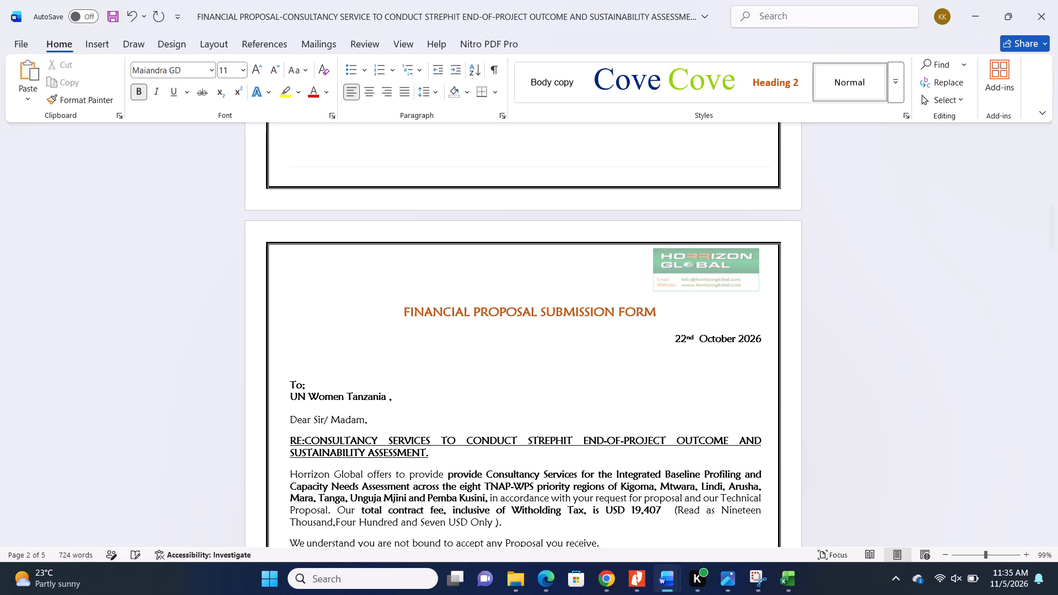
type("ffixw")
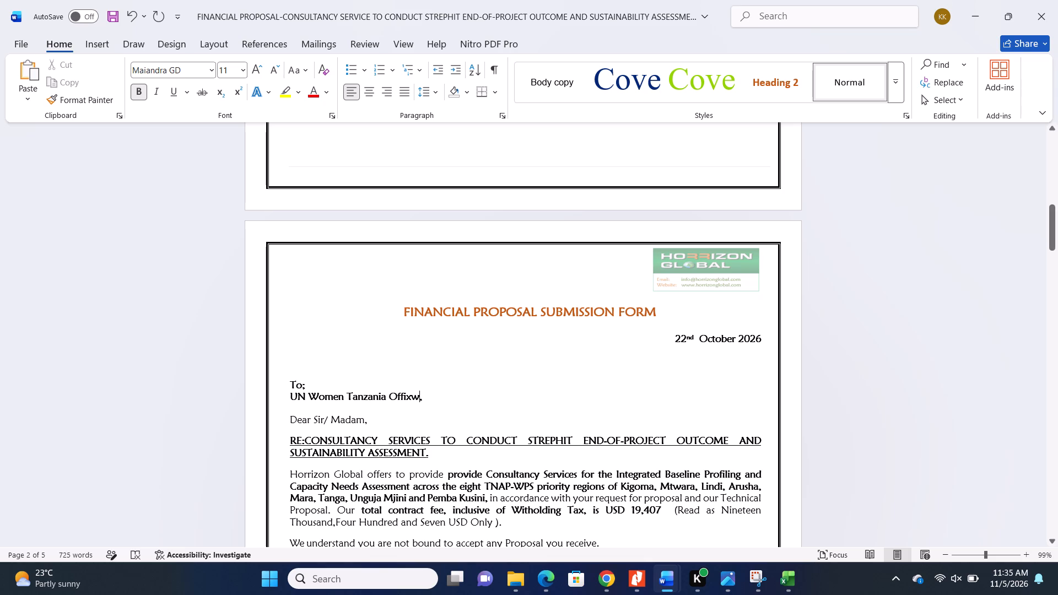
key("BackSpace")
key("BackSpace")
key("x")
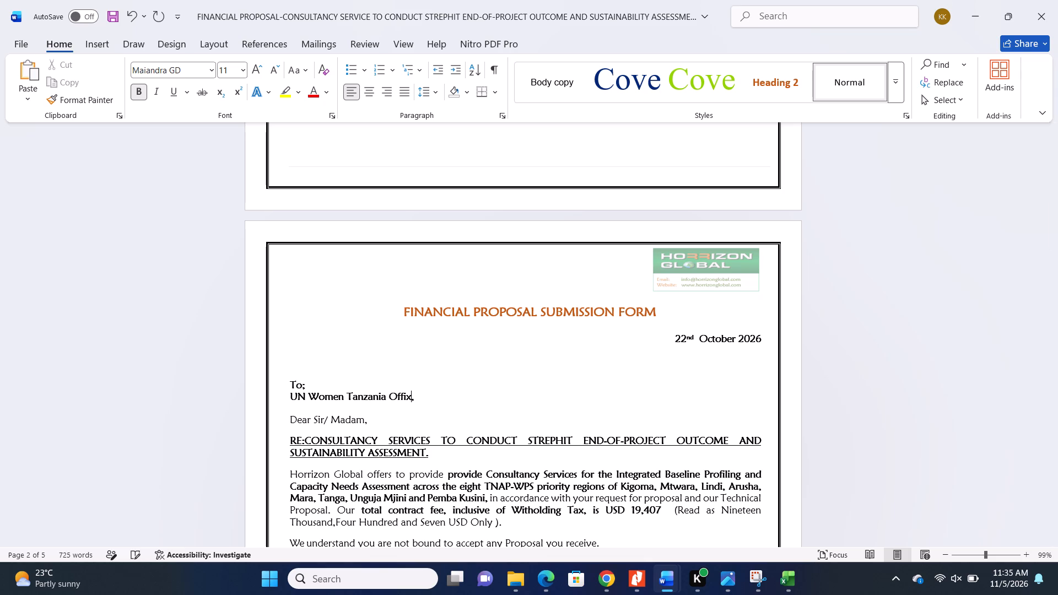
key("BackSpace")
type("ce")
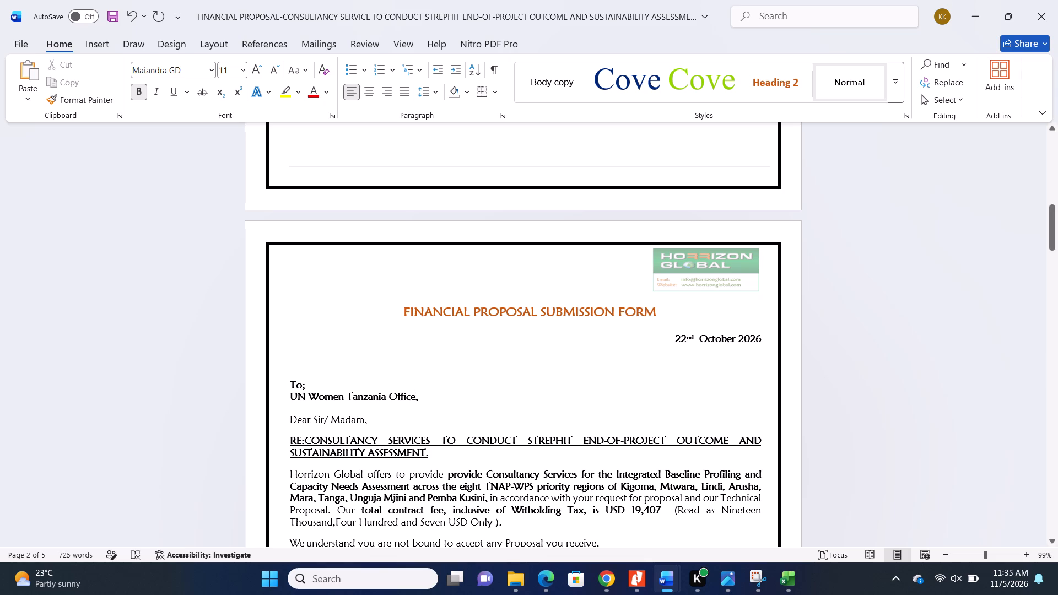
Remove the duplicated bold "provide" from the letter's opening sentence, leaving one space before "Consultancy Services" with a capital C.
left_click_drag(477, 472, 449, 473)
key("BackSpace")
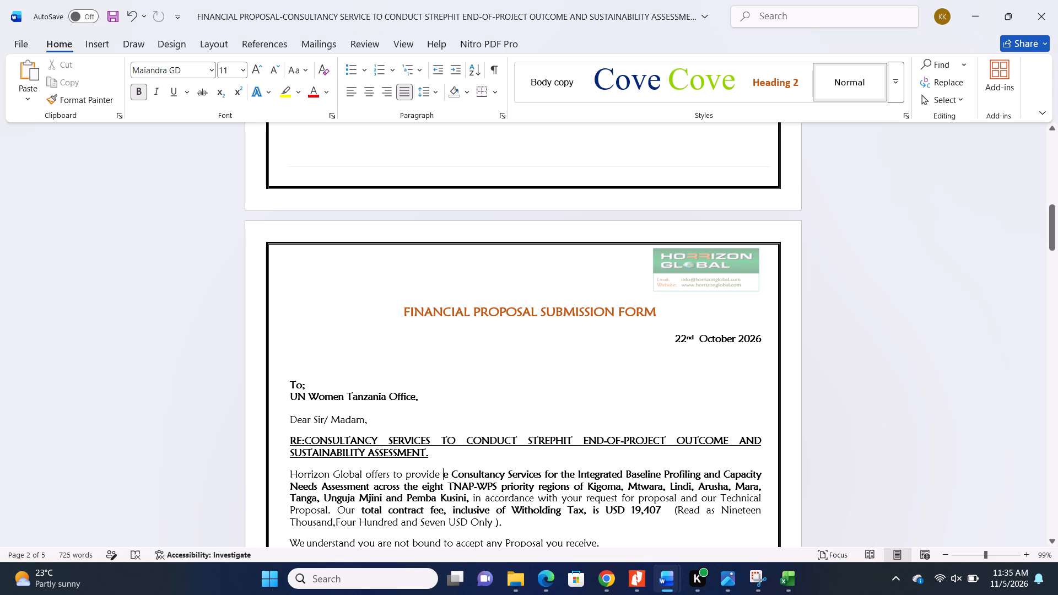
left_click(455, 474)
key("BackSpace")
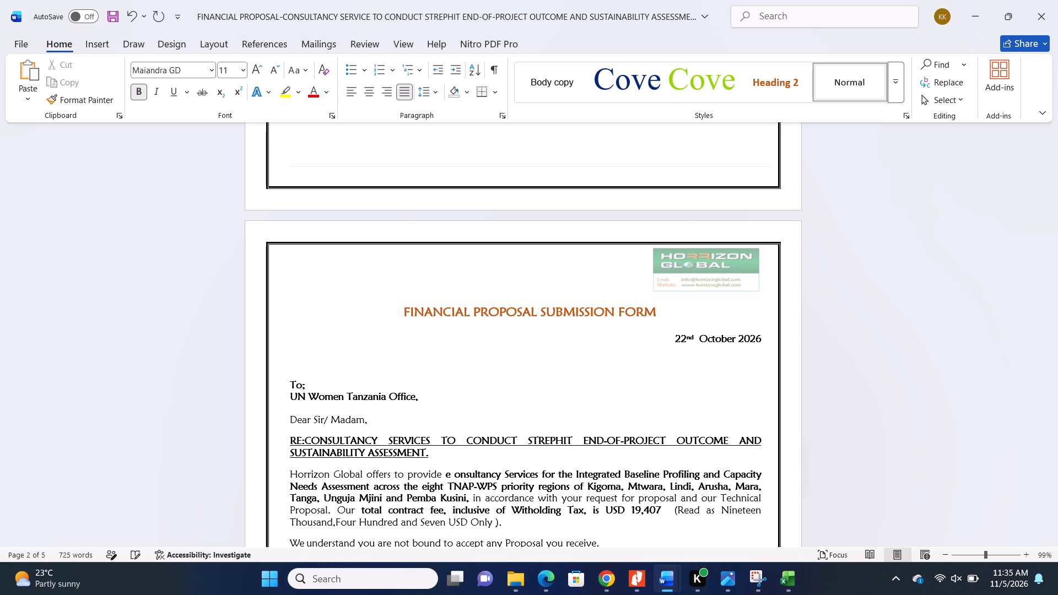
key("BackSpace")
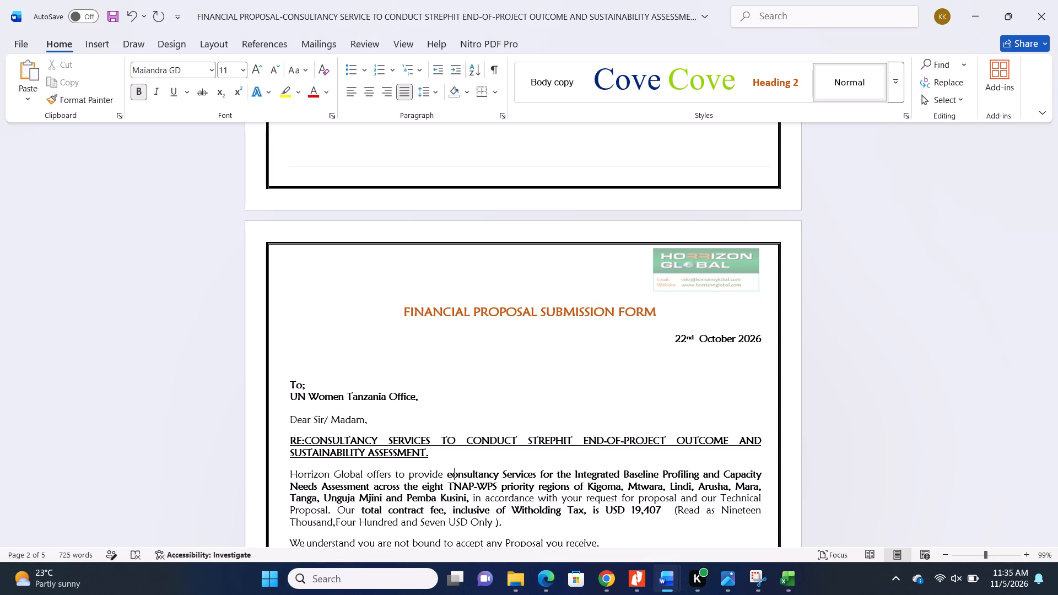
key("BackSpace")
key("BackSpace")
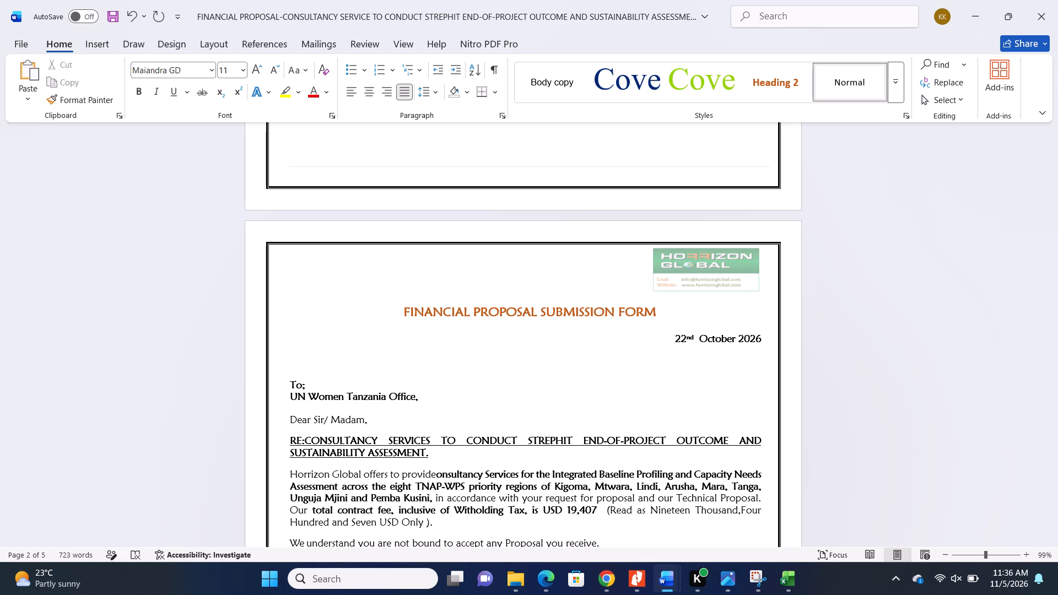
key("c")
key("BackSpace")
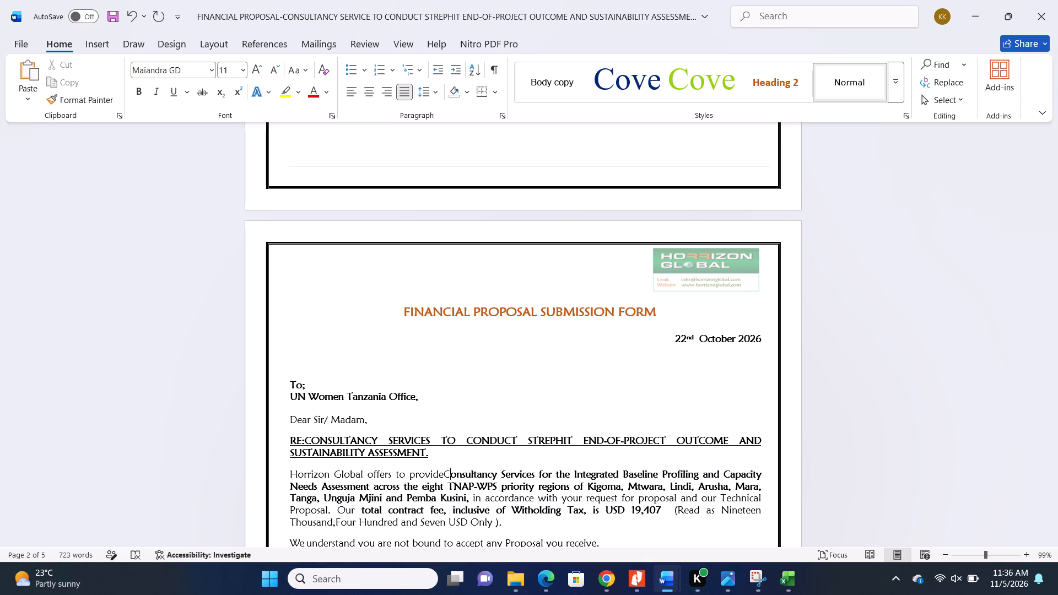
key("space")
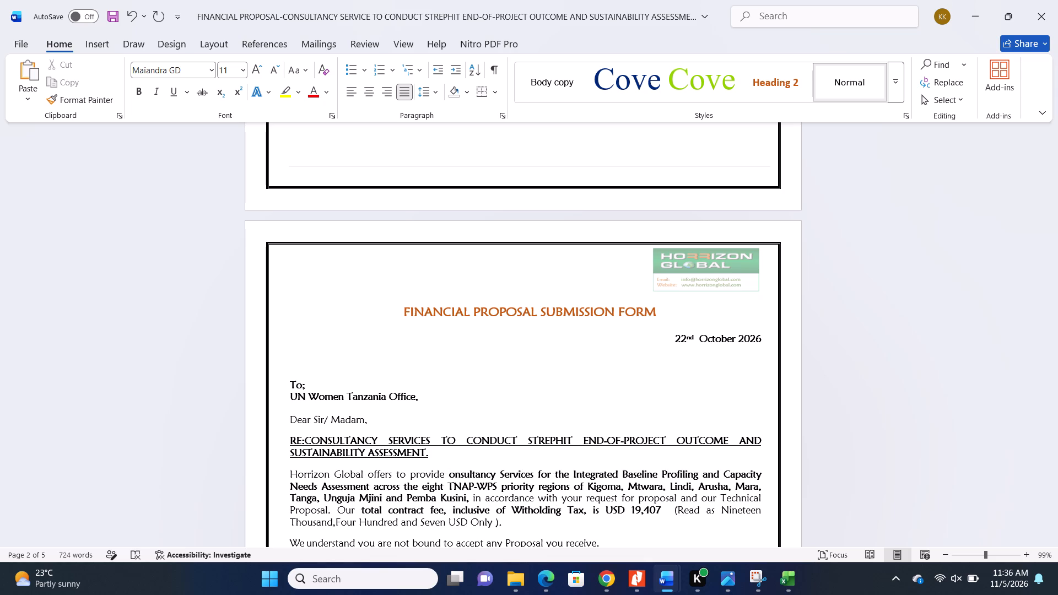
key("c")
key("c")
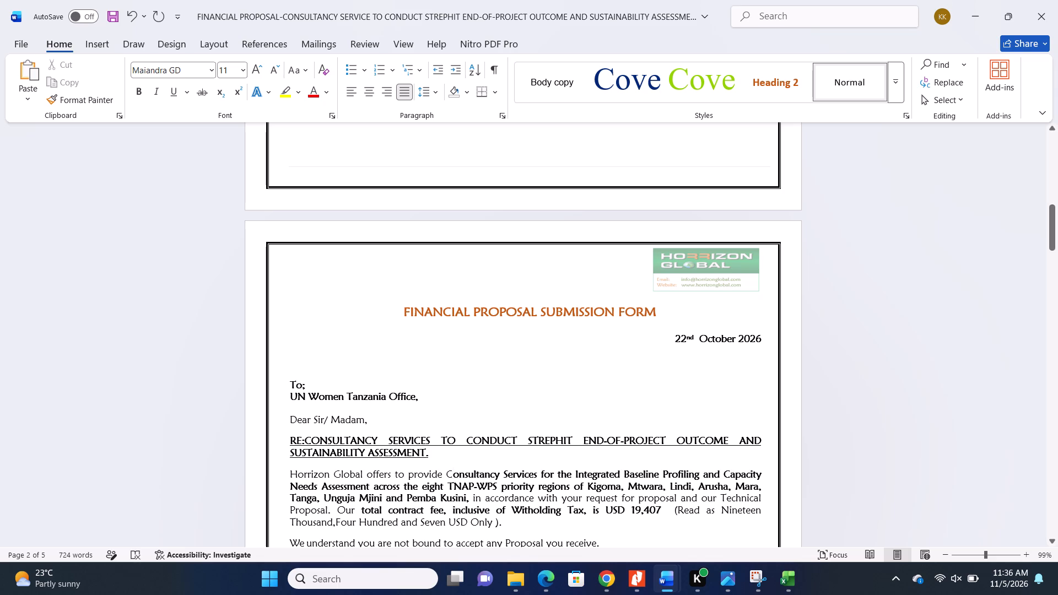
Make the initial "C" of "Consultancy Services" in the opening sentence bold.
left_click_drag(445, 475, 452, 475)
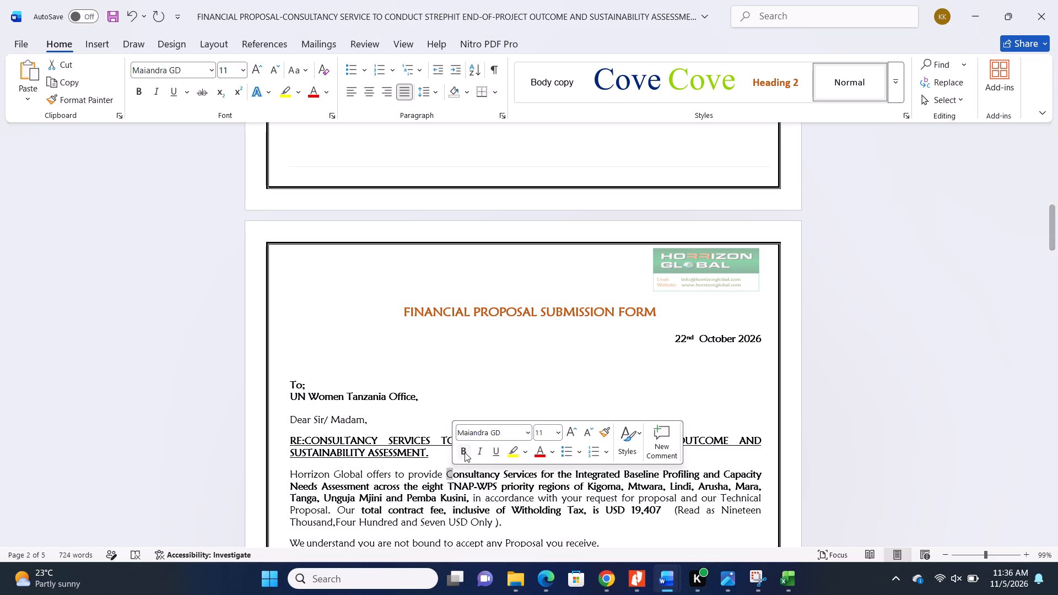
left_click(465, 452)
left_click(460, 480)
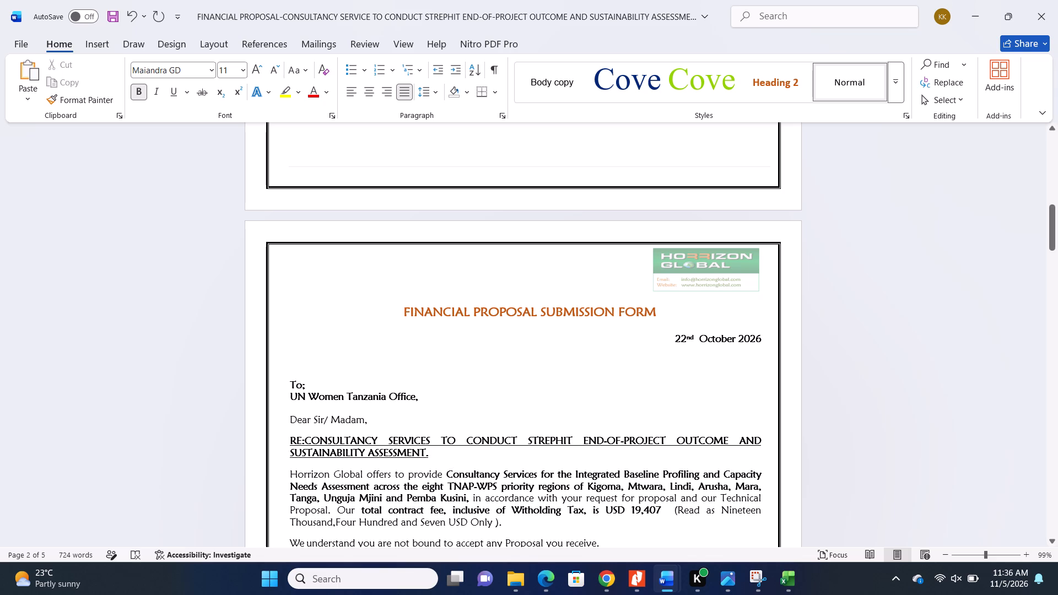
Replace the STREPHIT title after "RE:" with the opening sentence's bold assignment description, as text only, without its trailing comma.
left_click_drag(446, 476, 450, 480)
left_click_drag(450, 480, 469, 497)
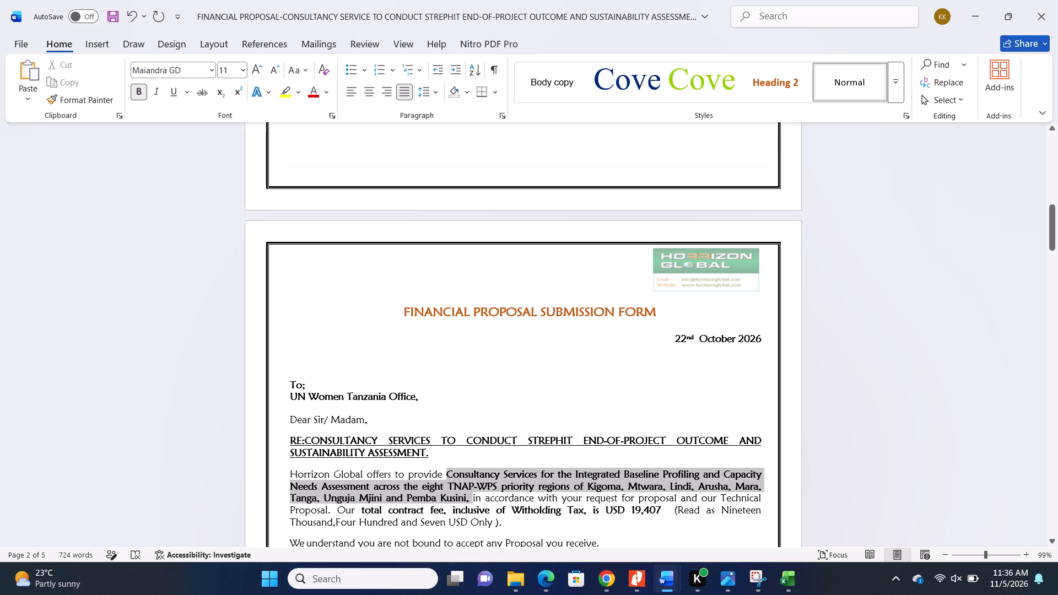
left_click_drag(469, 497, 468, 497)
right_click(447, 489)
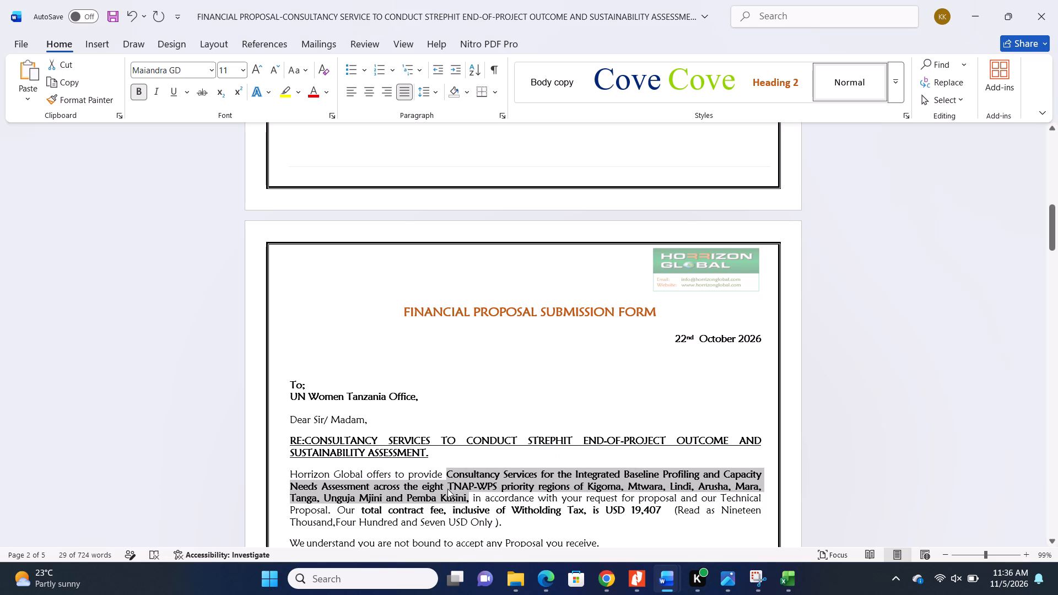
left_click(492, 273)
left_click(430, 453)
left_click(424, 453)
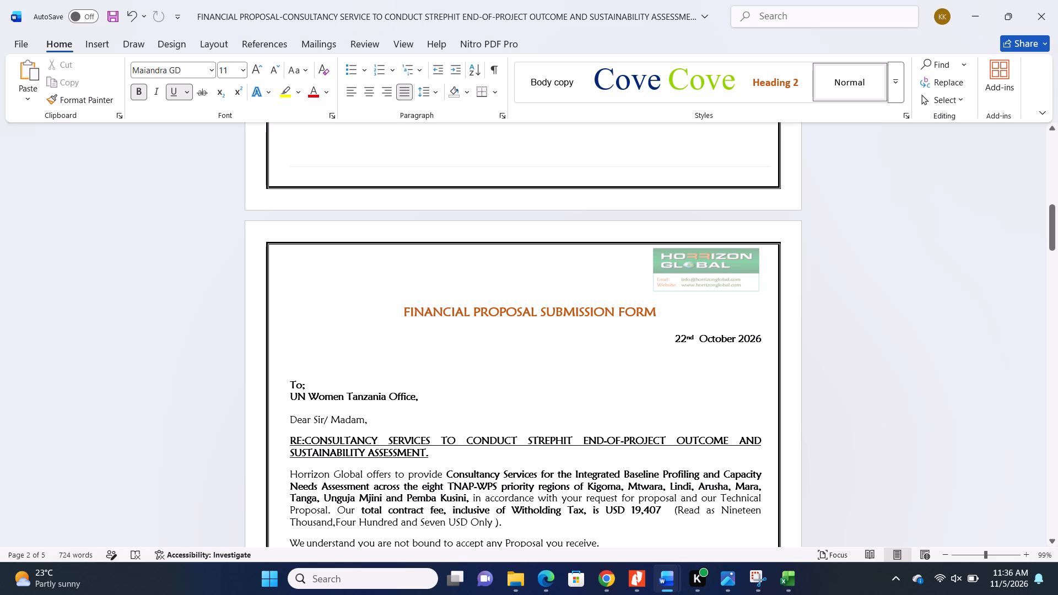
left_click_drag(424, 453, 337, 435)
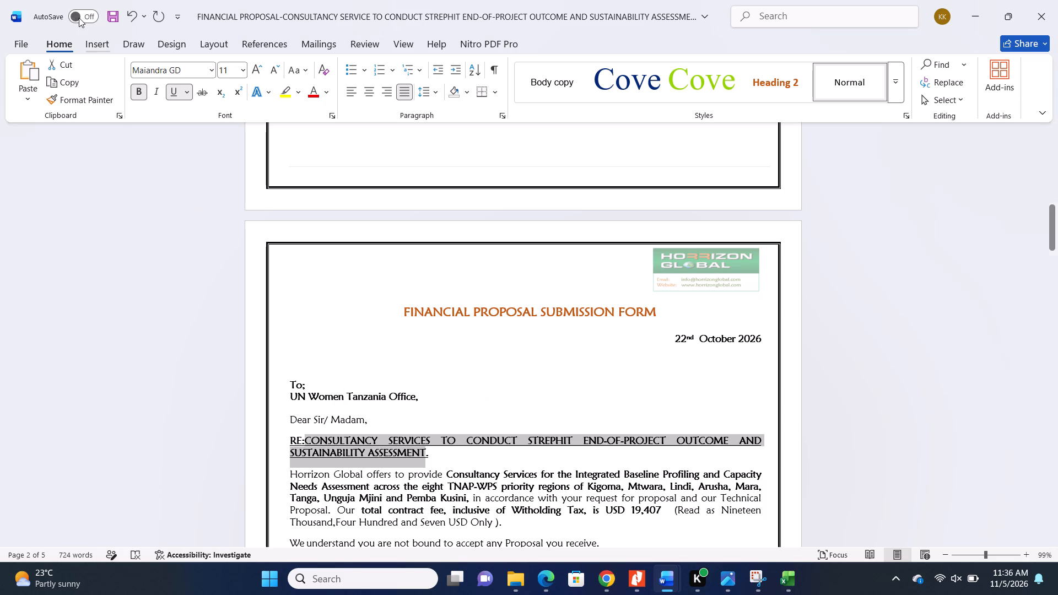
left_click(25, 104)
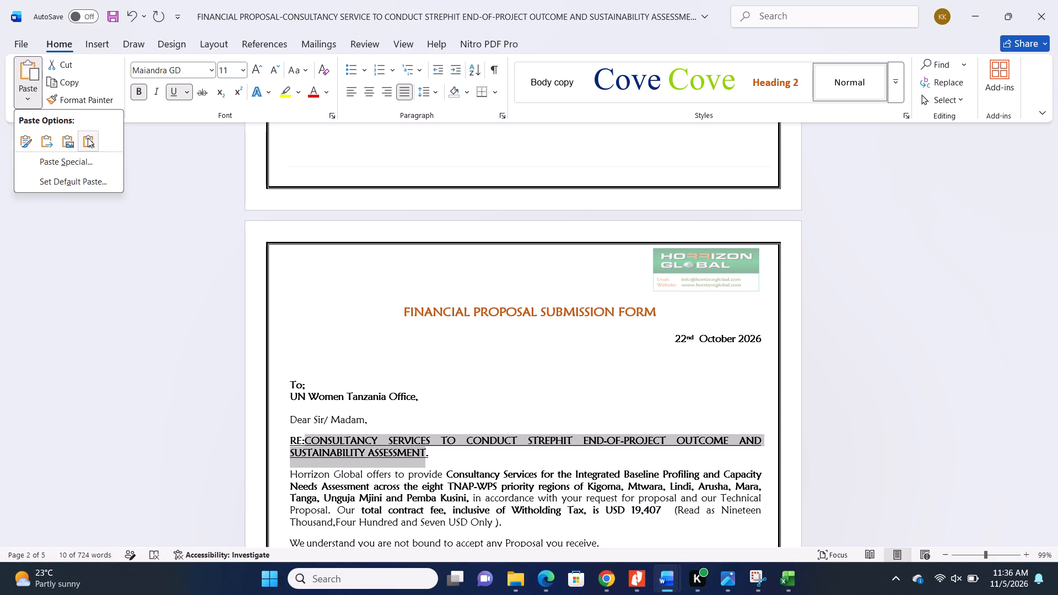
left_click(88, 138)
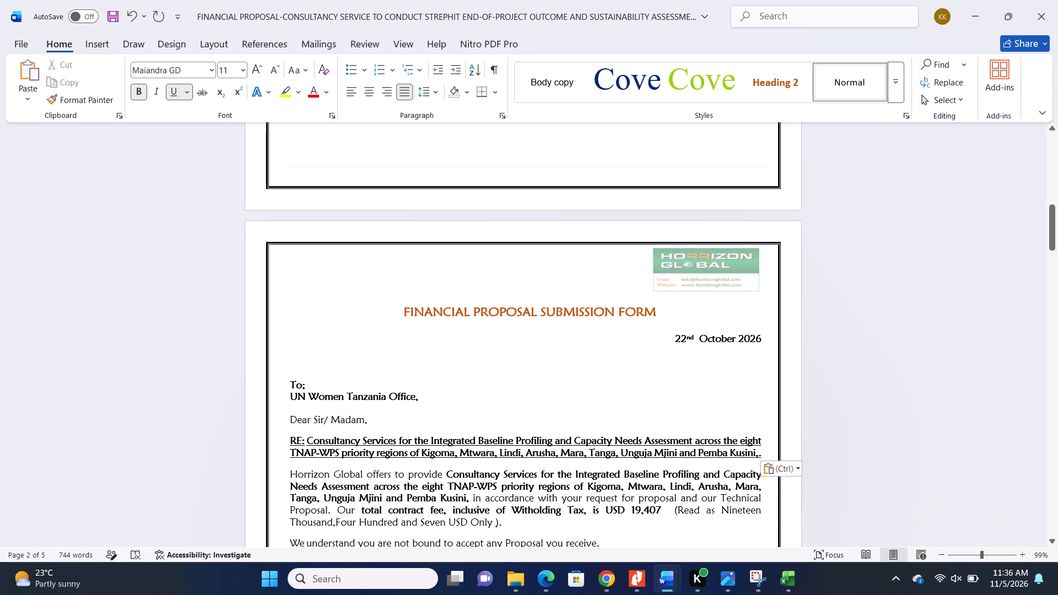
key("BackSpace")
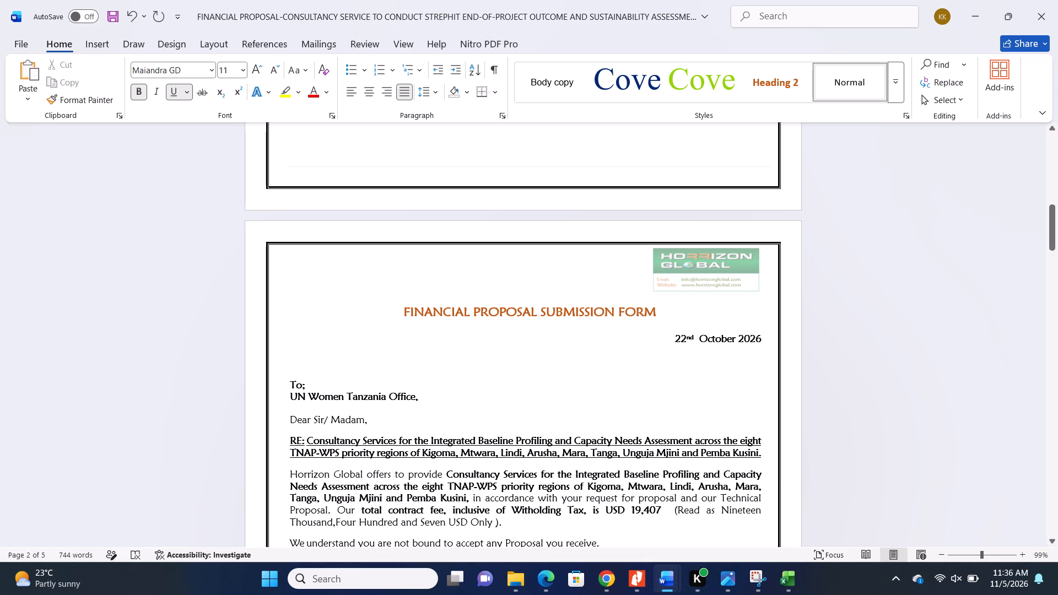
Convert the assignment description after "RE:" in the subject line to uppercase.
left_click_drag(768, 450, 719, 441)
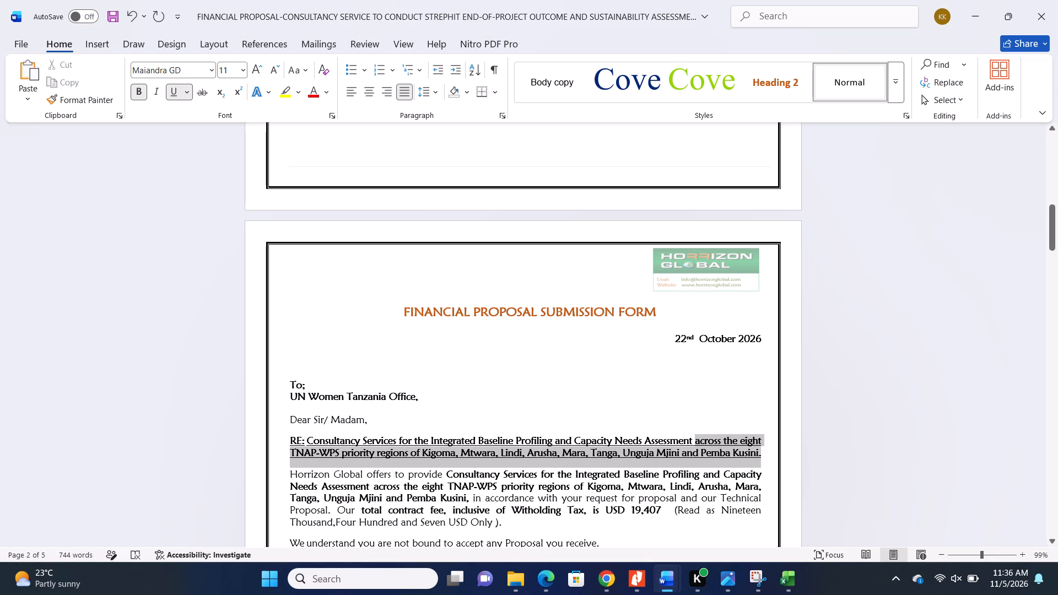
left_click_drag(719, 441, 325, 436)
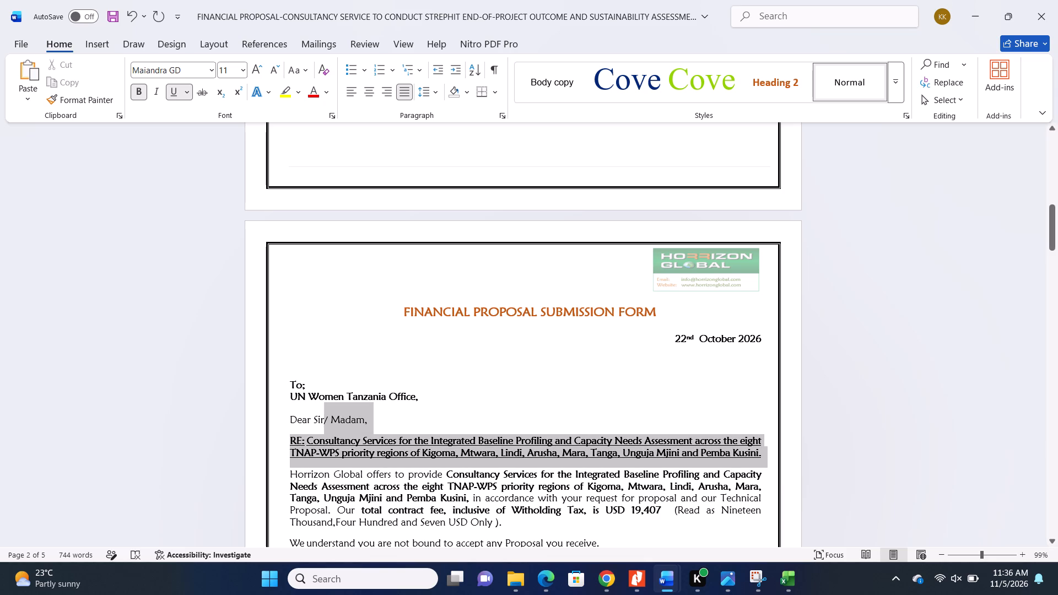
left_click_drag(325, 436, 325, 438)
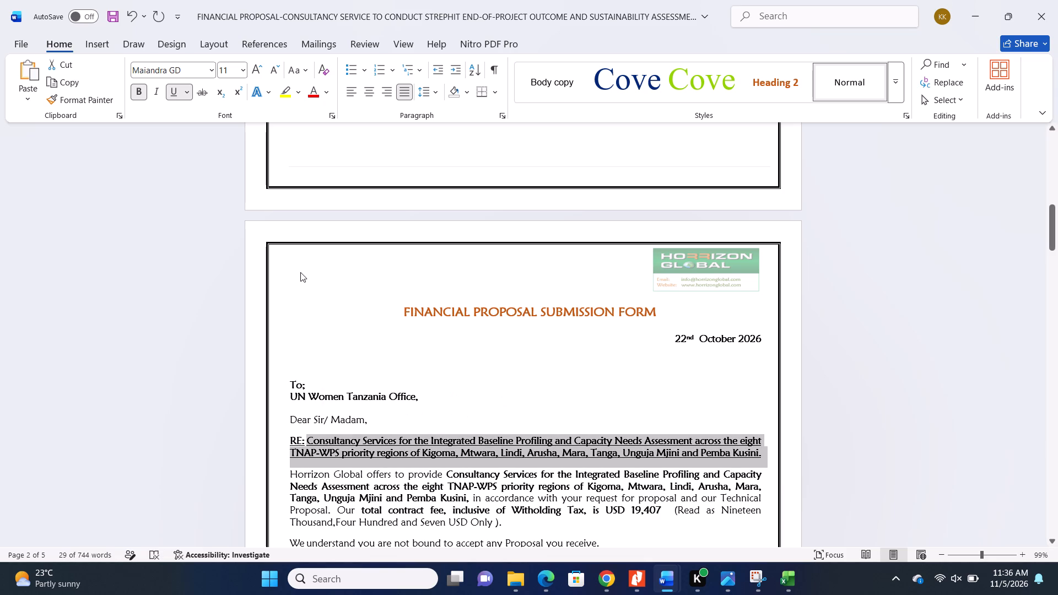
left_click(307, 64)
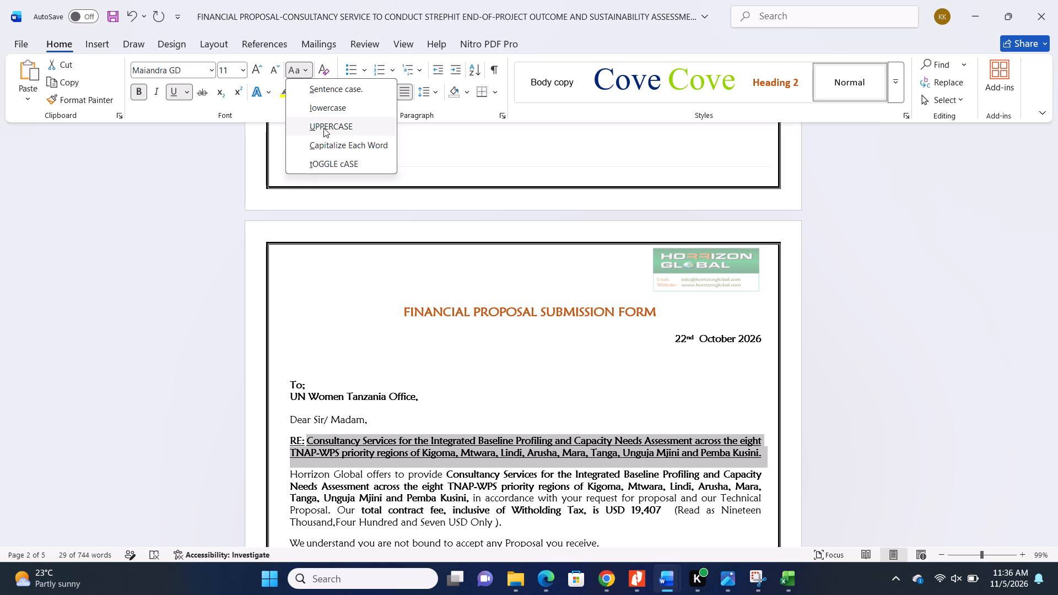
left_click(325, 128)
left_click(562, 447)
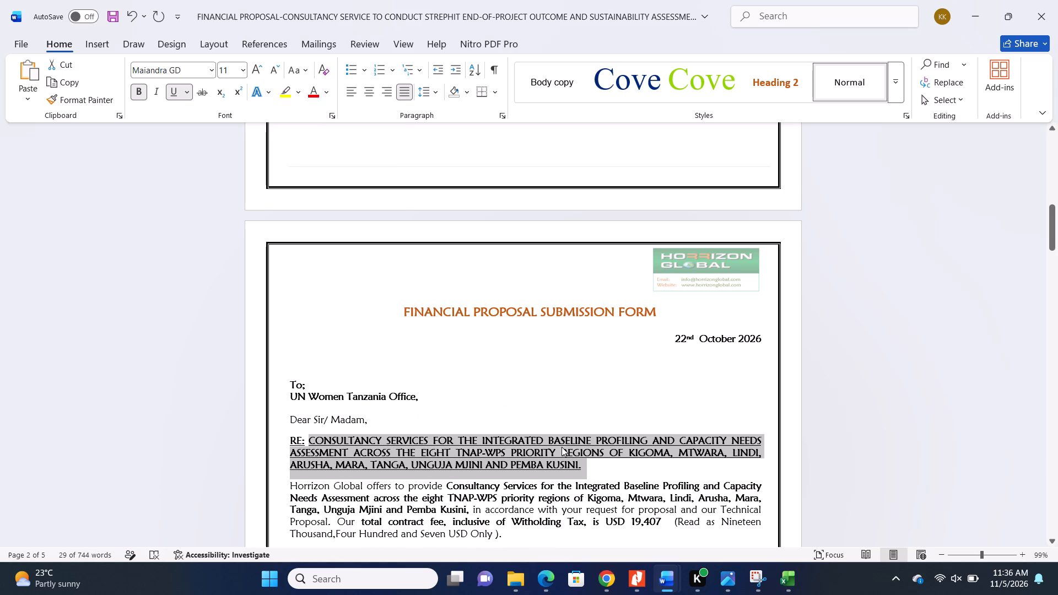
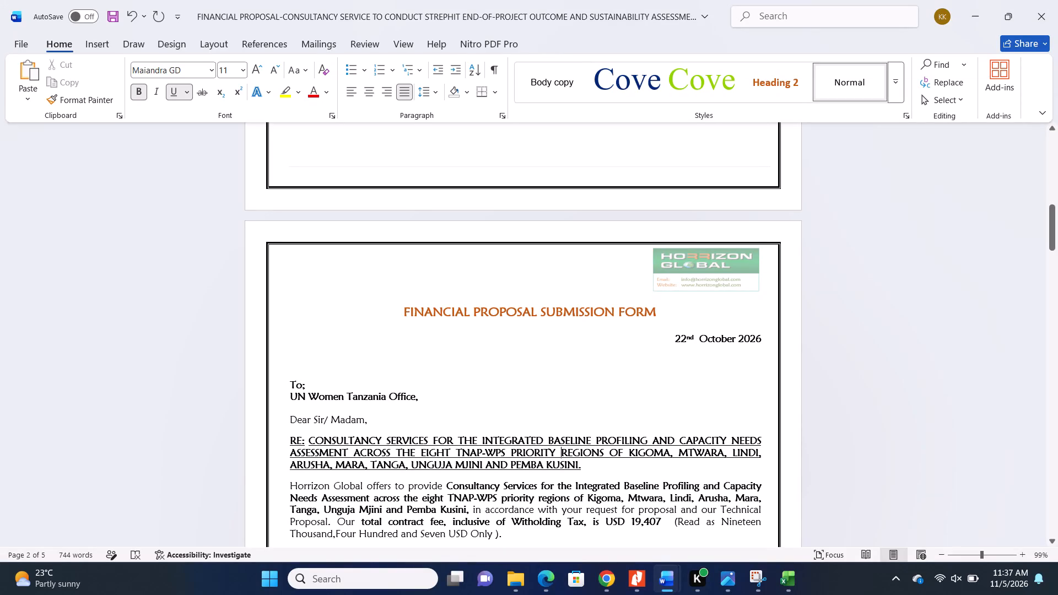
Change the day in the submission letter's date to 06th, with a lowercase superscript "th".
left_click(685, 344)
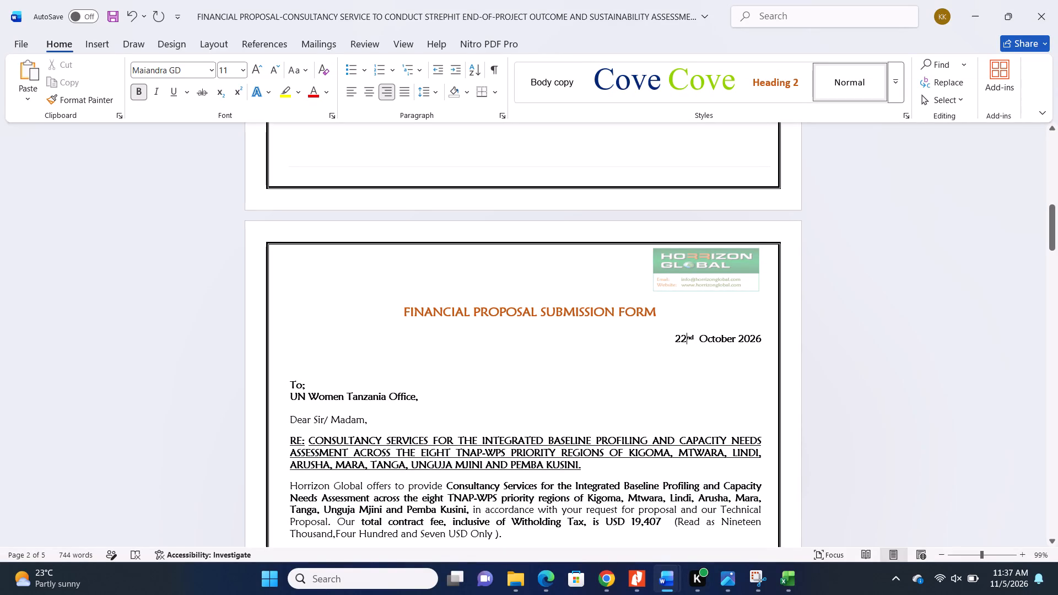
key("BackSpace")
key("BackSpace")
key("0")
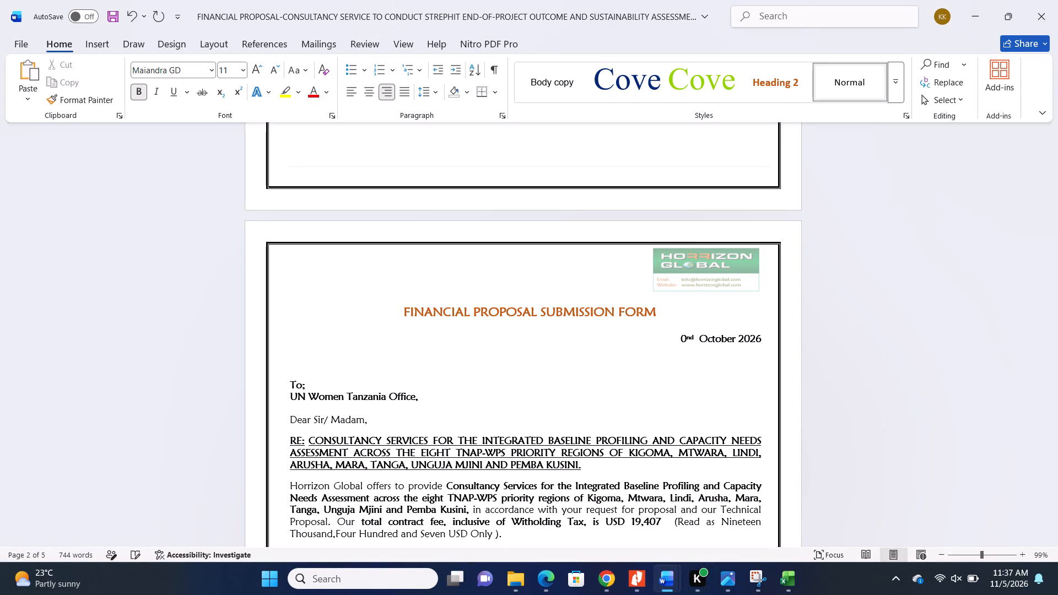
key("6")
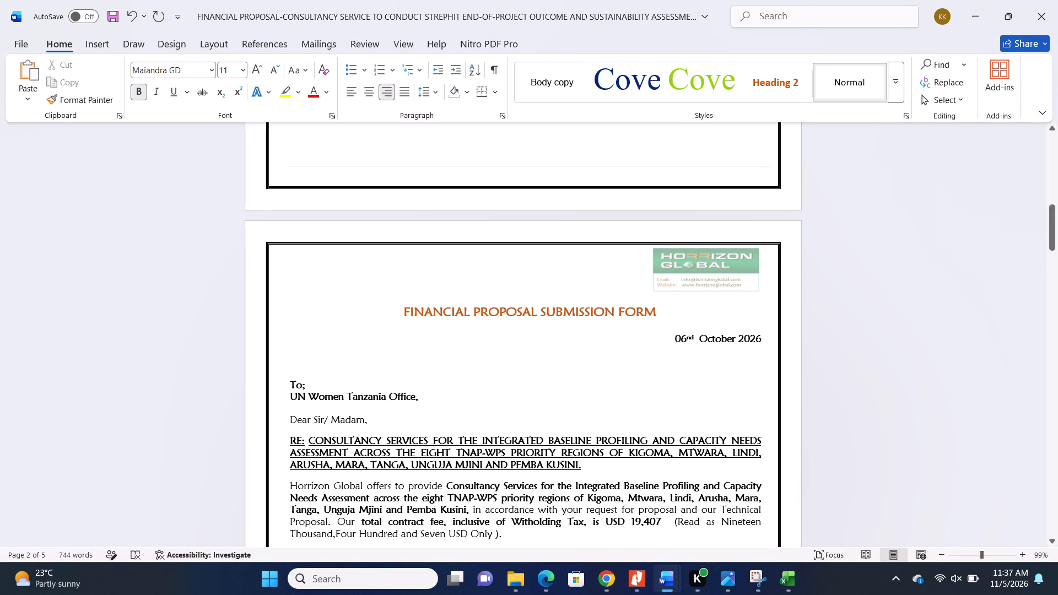
left_click(694, 338)
key("BackSpace")
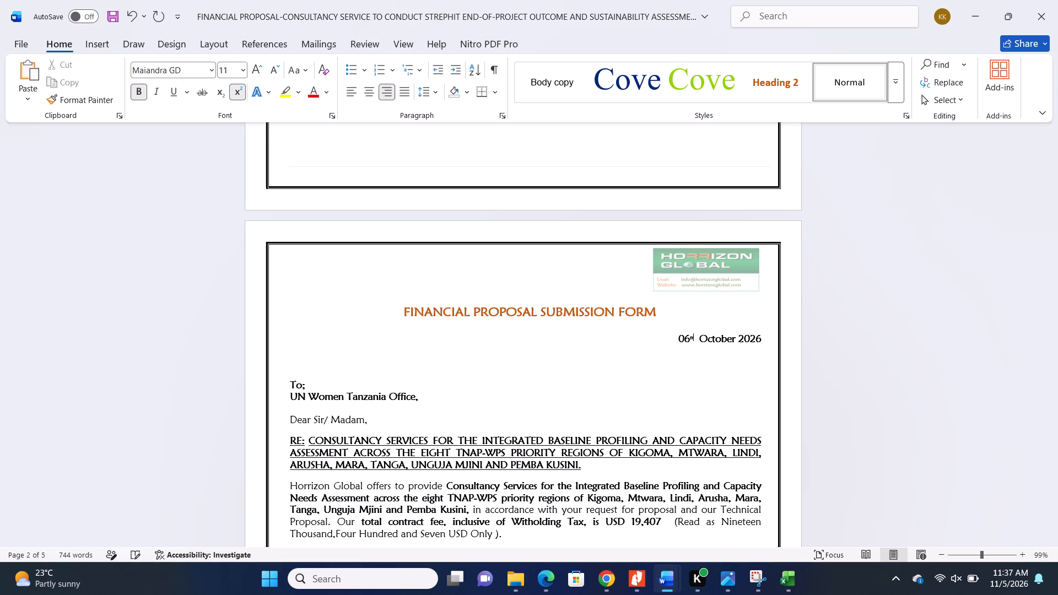
key("BackSpace")
type("TH")
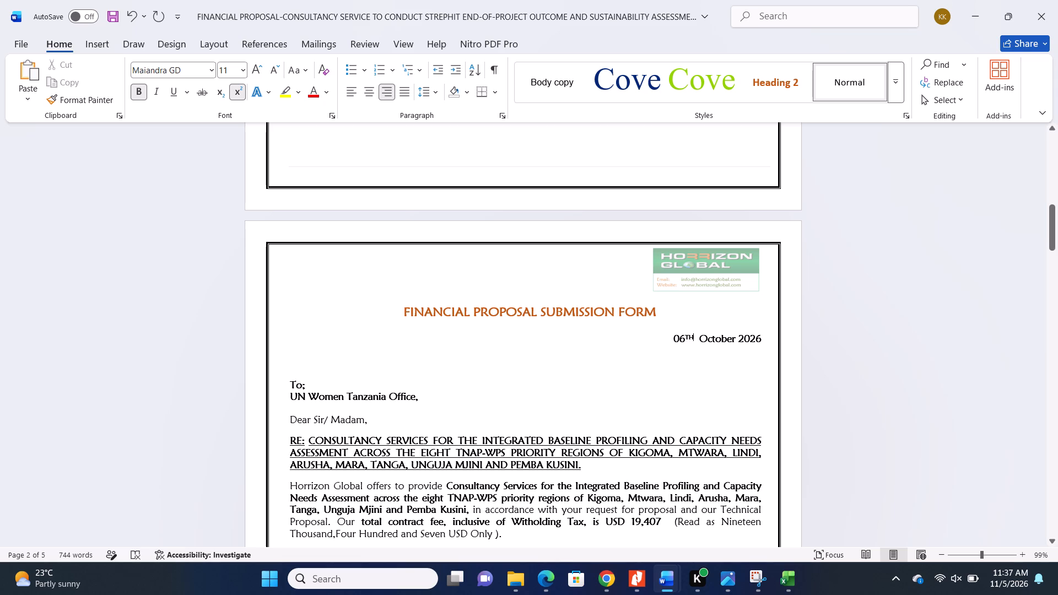
key("BackSpace")
key("BackSpace")
type("th")
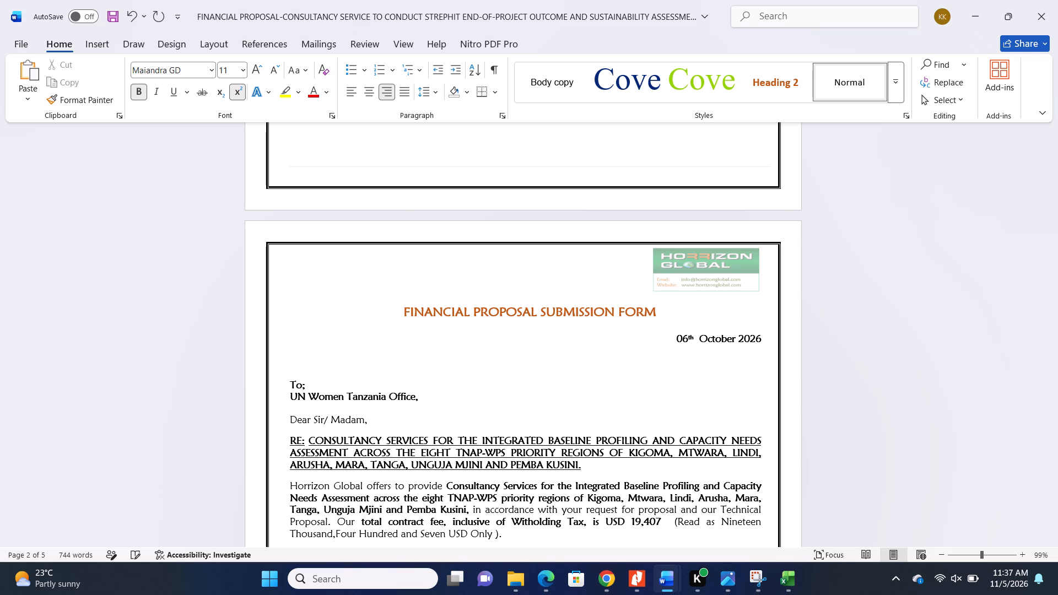
Replace the month name in the submission letter's date, keeping the day and the year 2026 on the same line.
left_click_drag(732, 344, 732, 343)
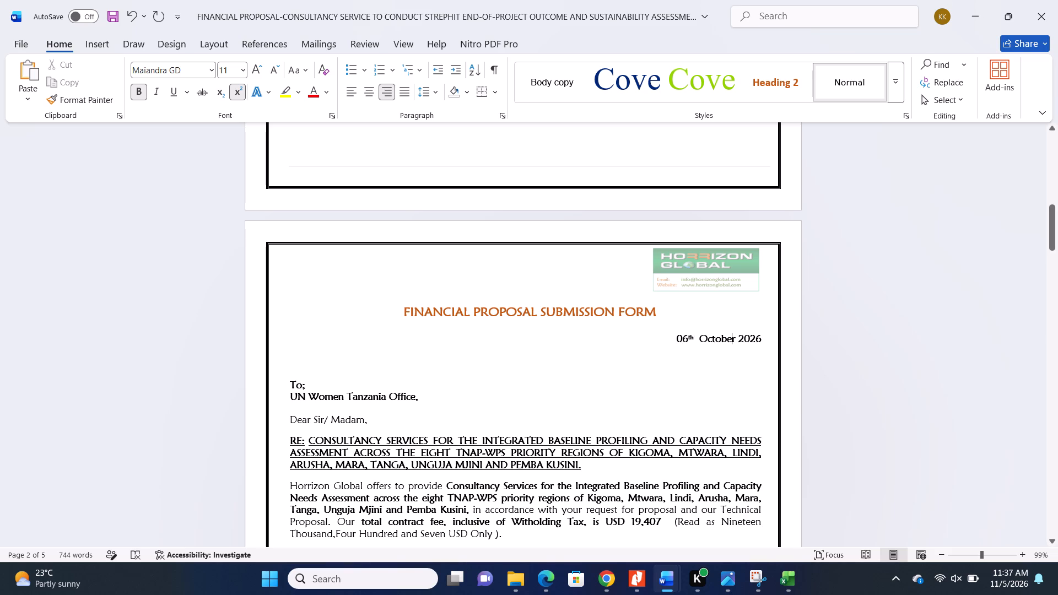
left_click_drag(732, 343, 738, 339)
left_click(738, 339)
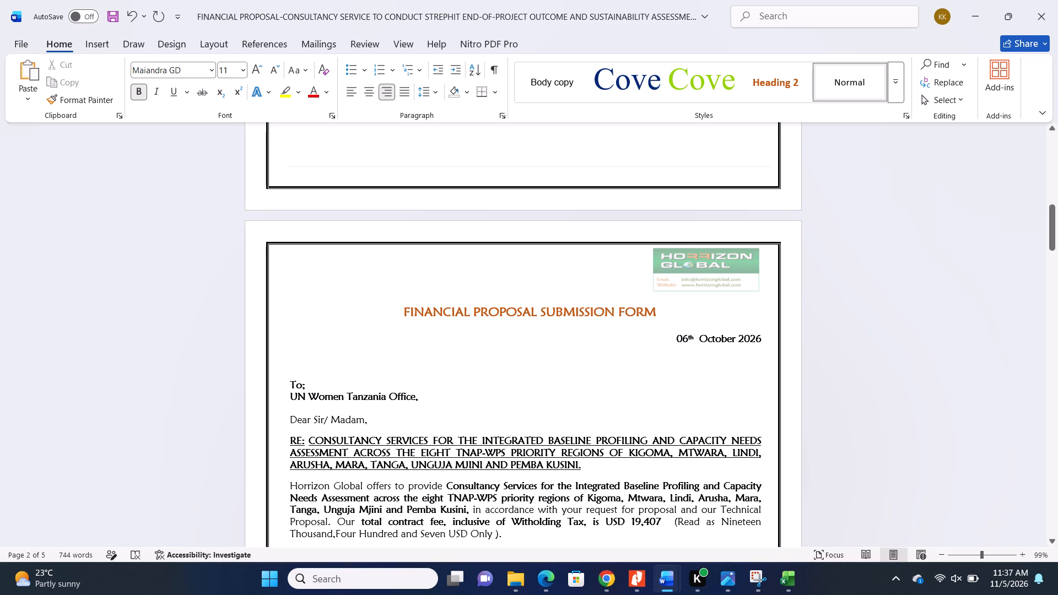
left_click(731, 332)
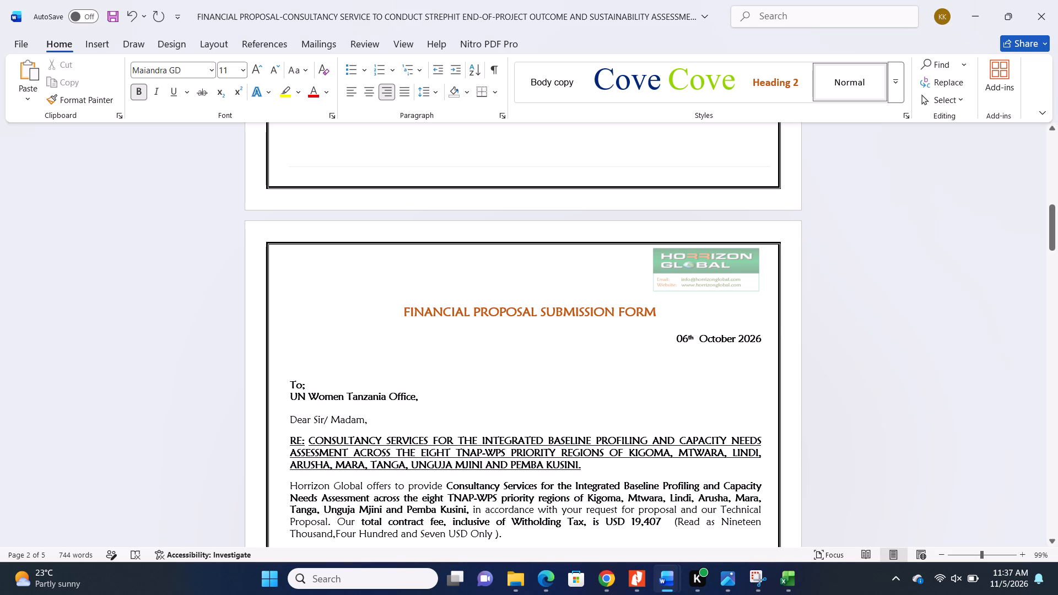
left_click(737, 338)
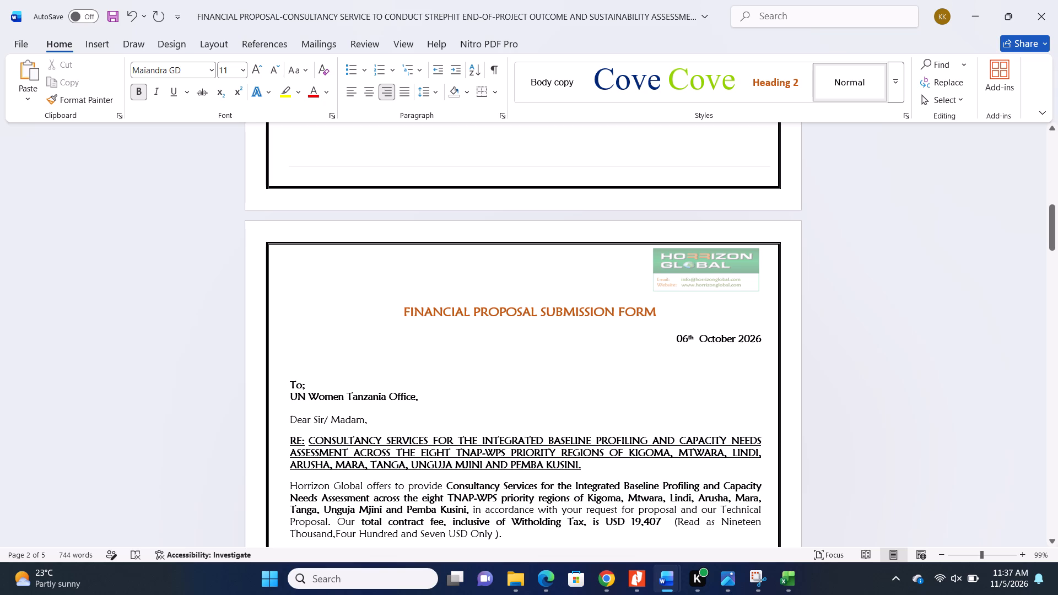
left_click(736, 342)
key("Return")
key("BackSpace")
key("BackSpace")
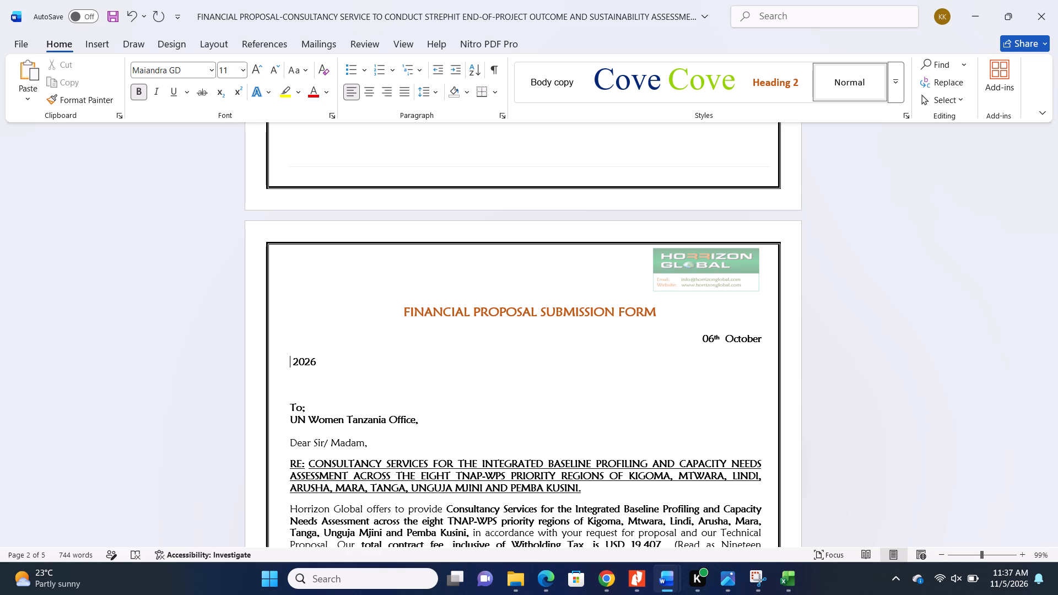
key("BackSpace")
key("BackSpace")
key("BackSpace")
key("BackSpace")
key("BackSpace")
key("BackSpace")
key("BackSpace")
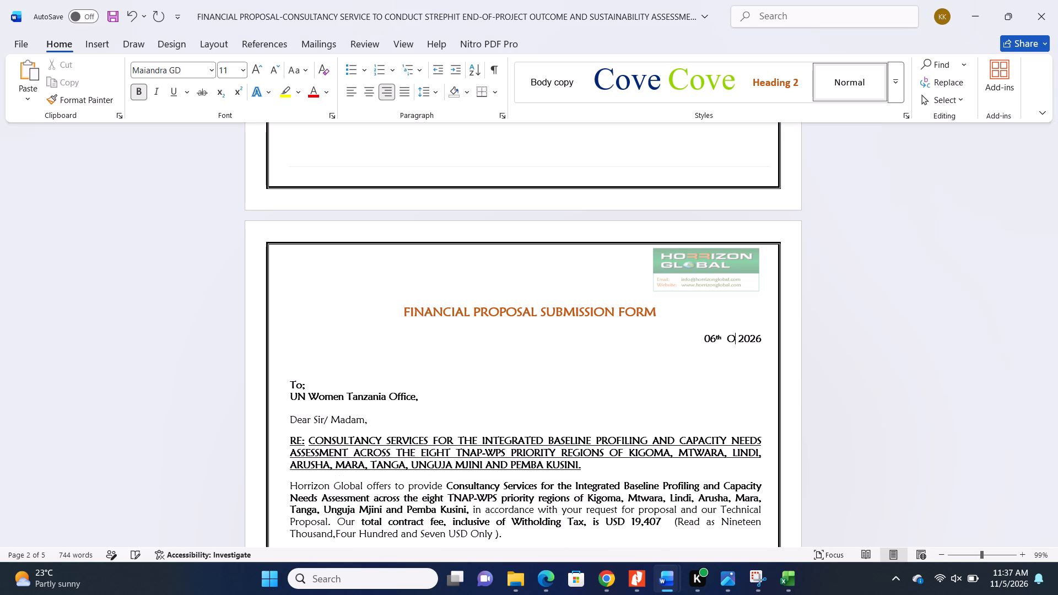
key("BackSpace")
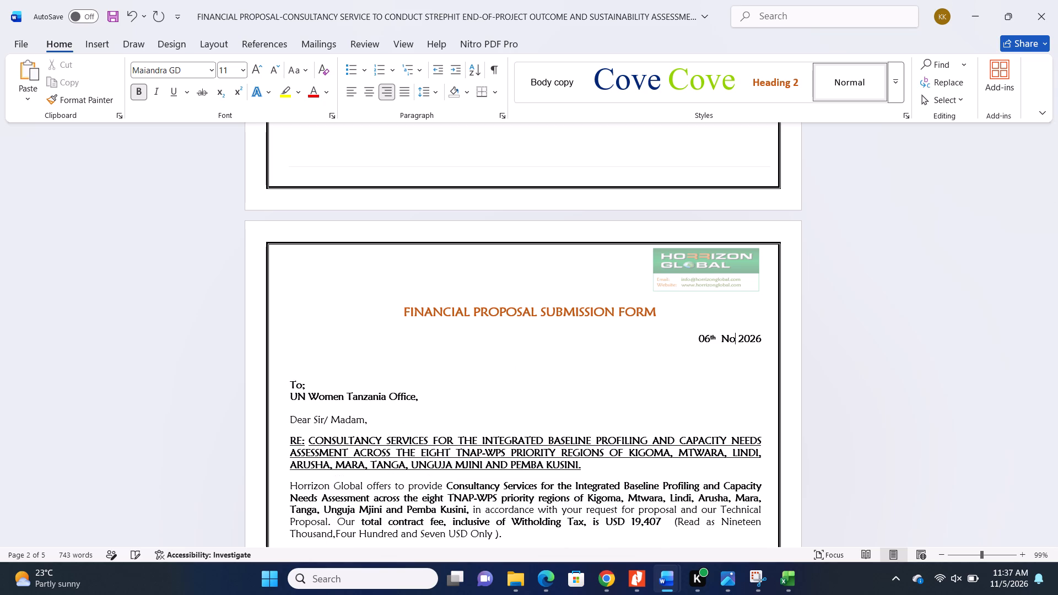
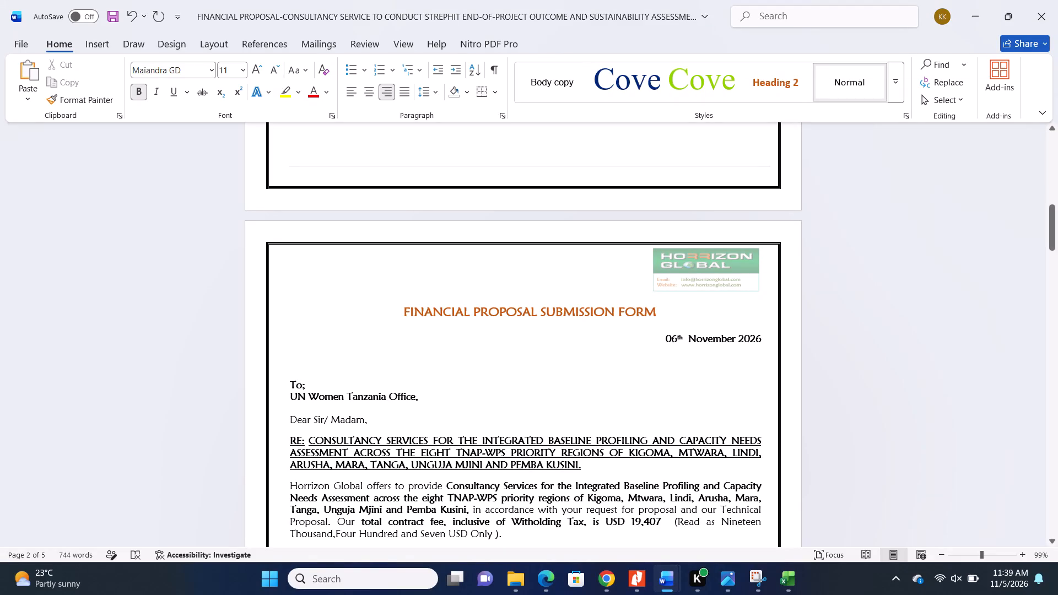
Replace the submission date in the cover page table with the letter's date, 06th November 2026, copied over as plain text.
left_click_drag(666, 343, 760, 345)
key("ctrl+c")
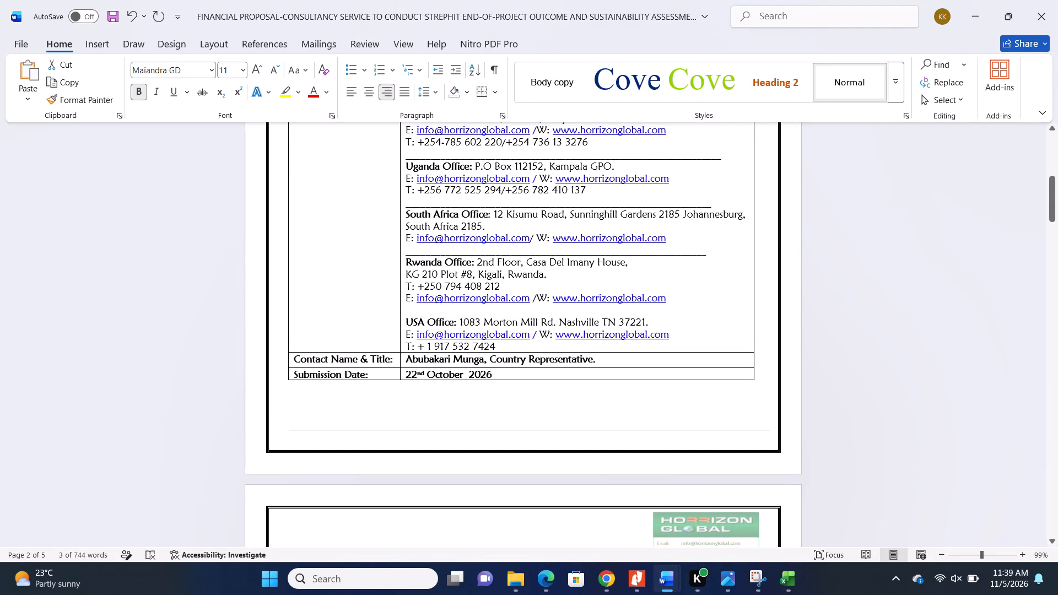
left_click(489, 376)
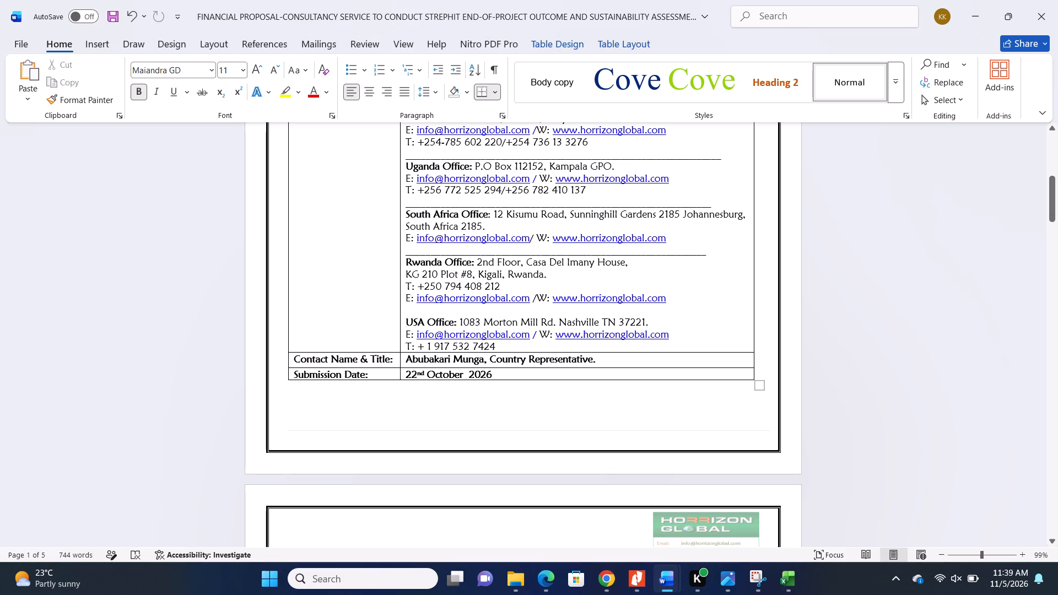
key("BackSpace")
key("BackSpace")
key("BackSpace")
key("BackSpace")
key("BackSpace")
key("BackSpace")
key("BackSpace")
key("BackSpace")
key("BackSpace")
key("BackSpace")
key("BackSpace")
key("BackSpace")
key("BackSpace")
key("BackSpace")
key("BackSpace")
key("BackSpace")
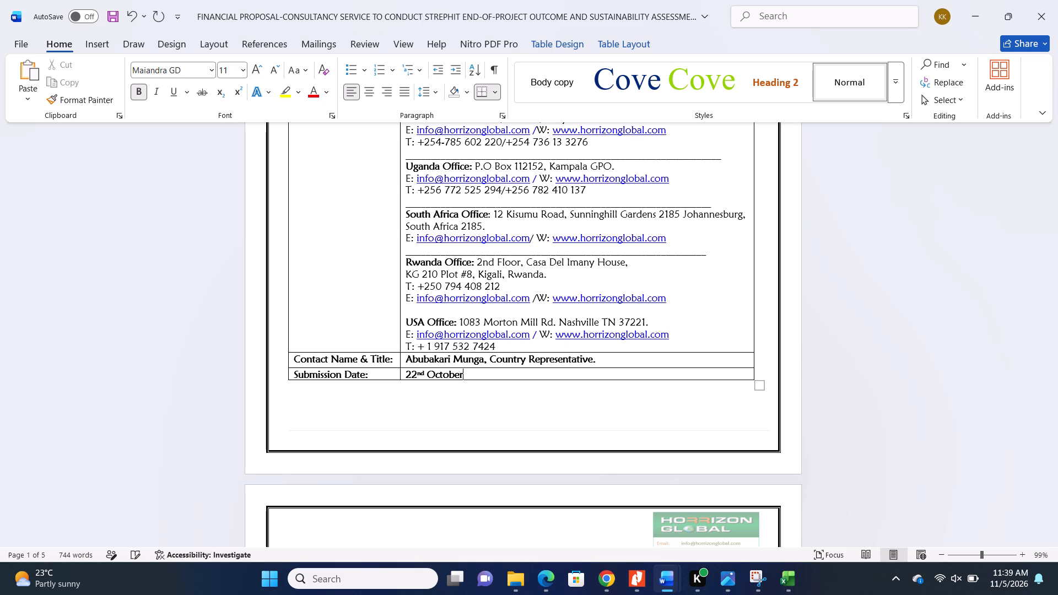
key("BackSpace")
key("BackSpace")
key("BackSpace")
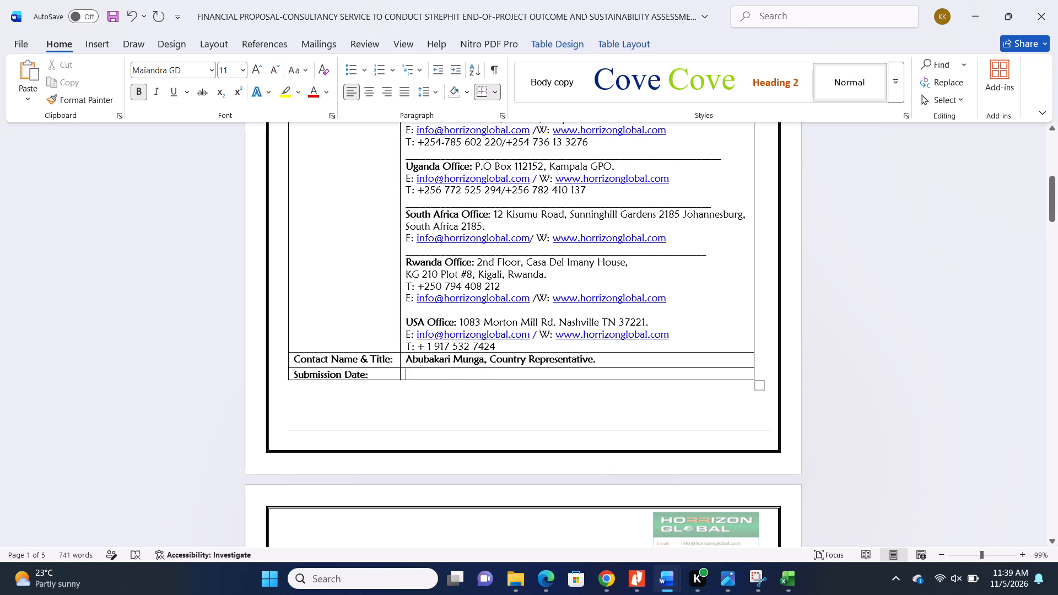
left_click(15, 100)
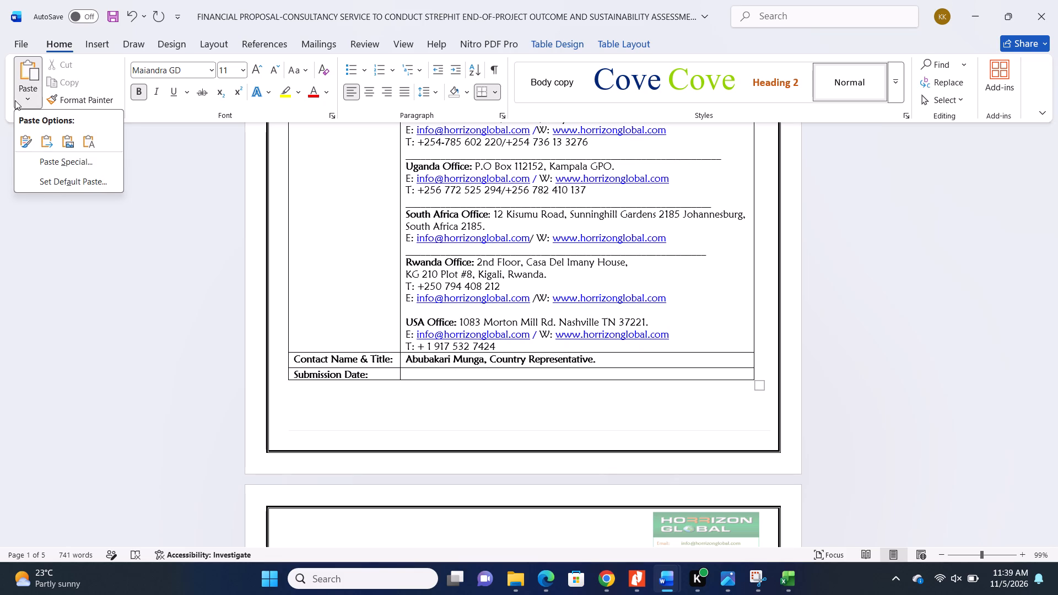
left_click(92, 144)
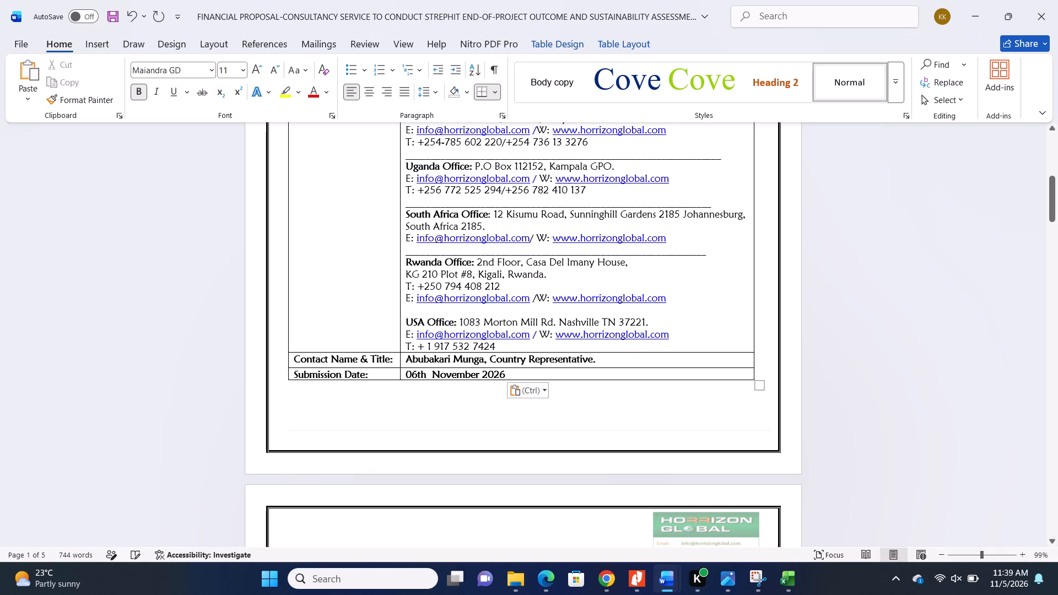
Make the "th" in the cover table's submission date superscript and end the date with a full stop.
left_click(423, 376)
left_click(429, 377)
key("BackSpace")
key("BackSpace")
key("BackSpace")
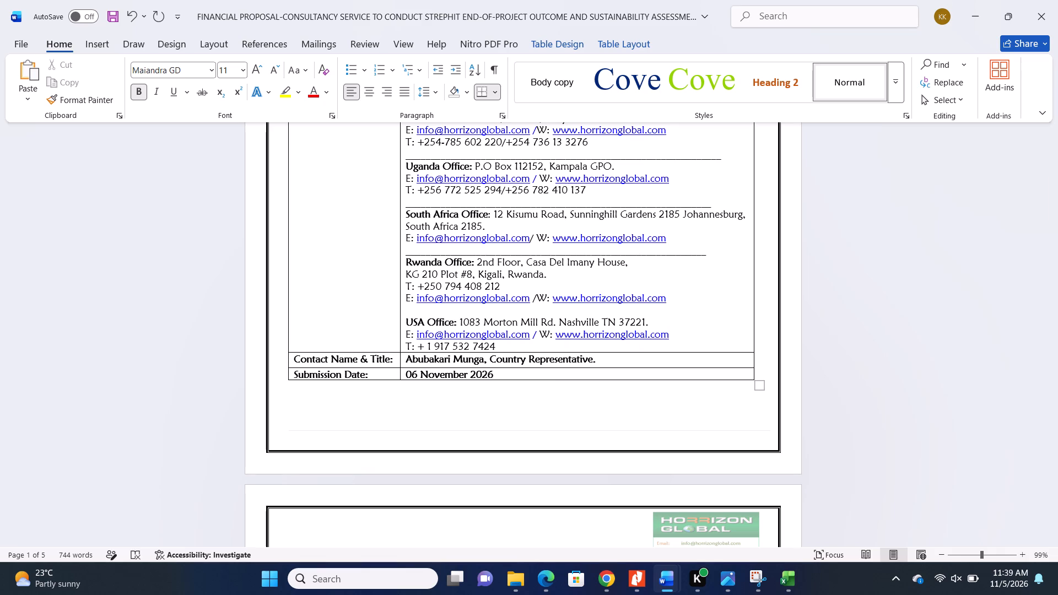
type("th")
key("space")
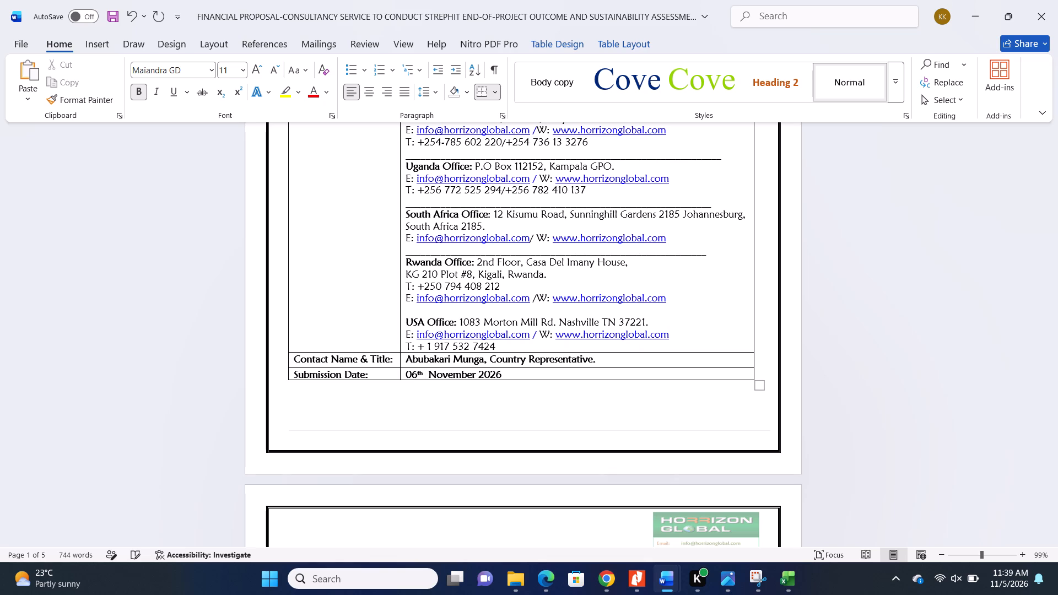
left_click(506, 371)
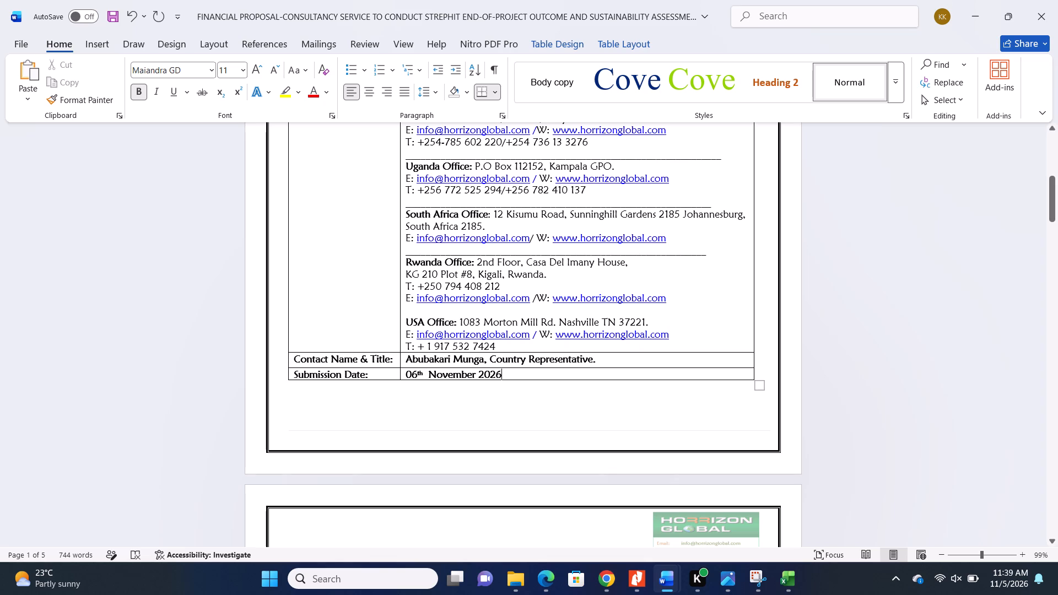
key("period")
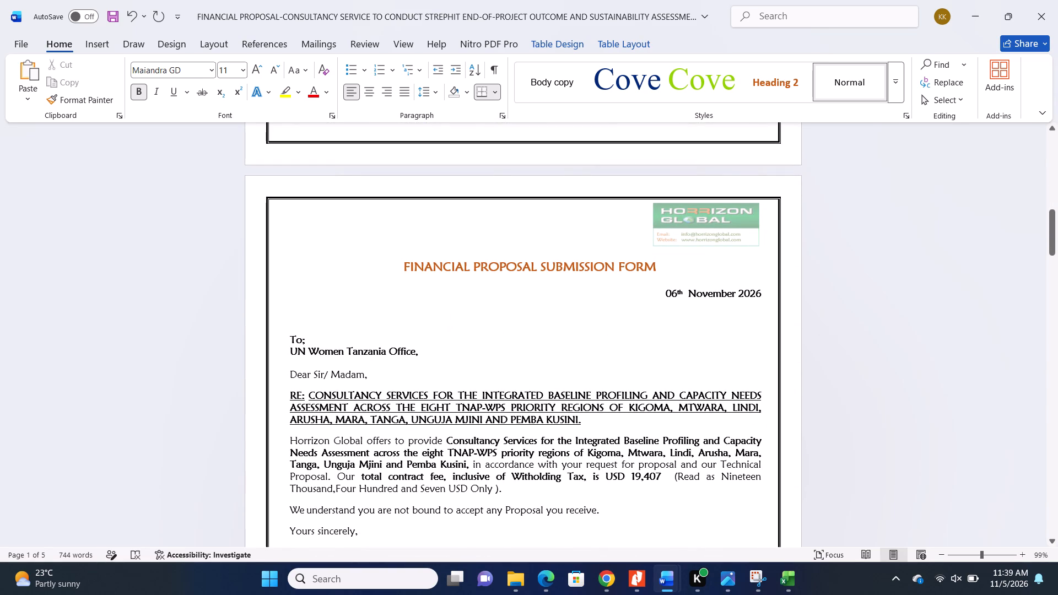
Replace the cover page's STREPHIT consultancy title with the letter's subject wording after "RE:", copied as plain text, keeping the closing full stop.
left_click_drag(577, 429, 470, 412)
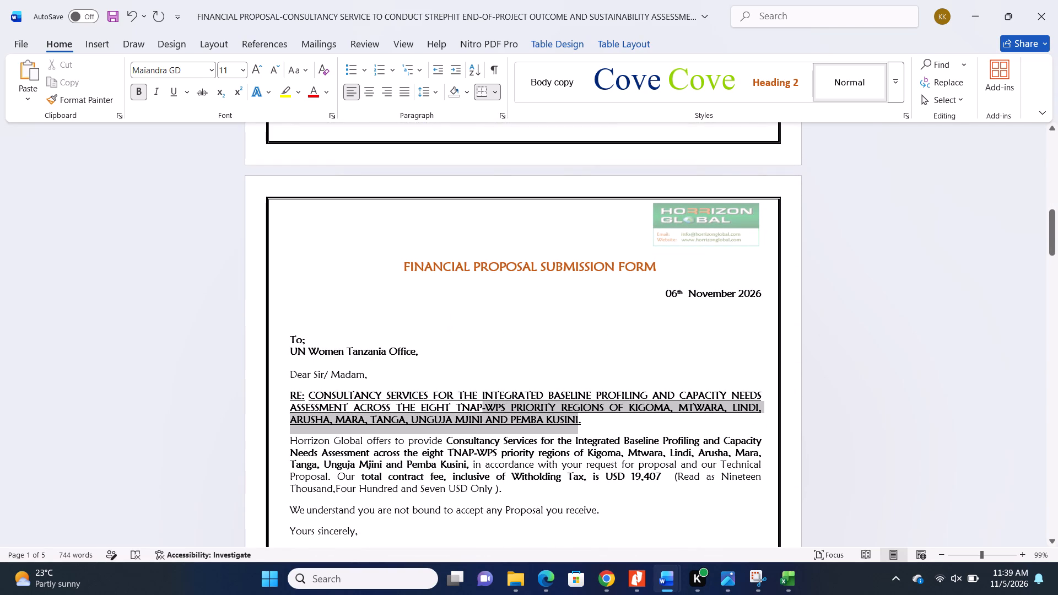
left_click_drag(470, 412, 369, 392)
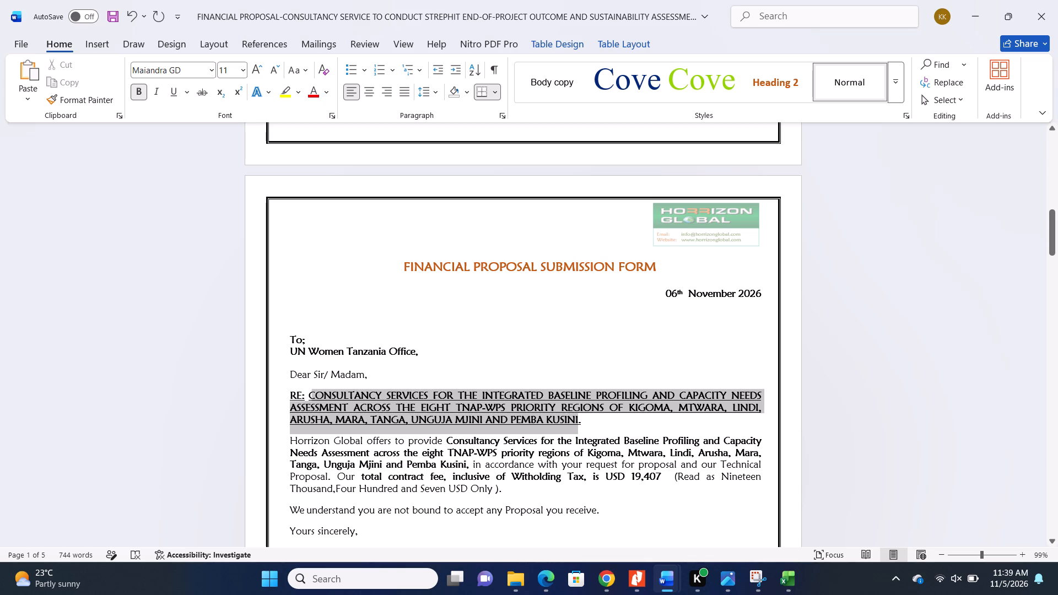
left_click_drag(369, 392, 365, 393)
key("ctrl+c")
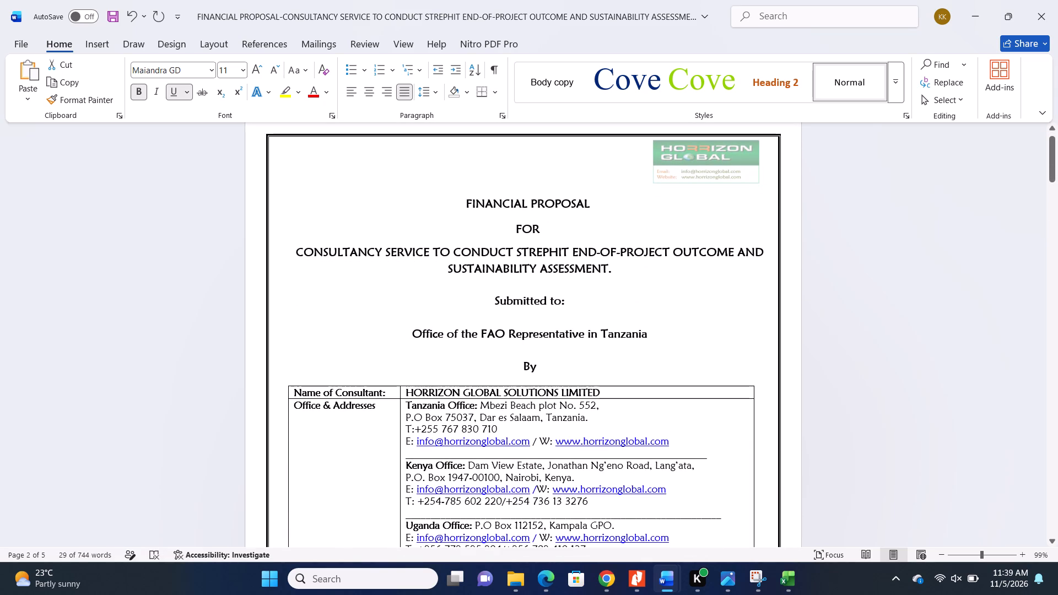
left_click(598, 293)
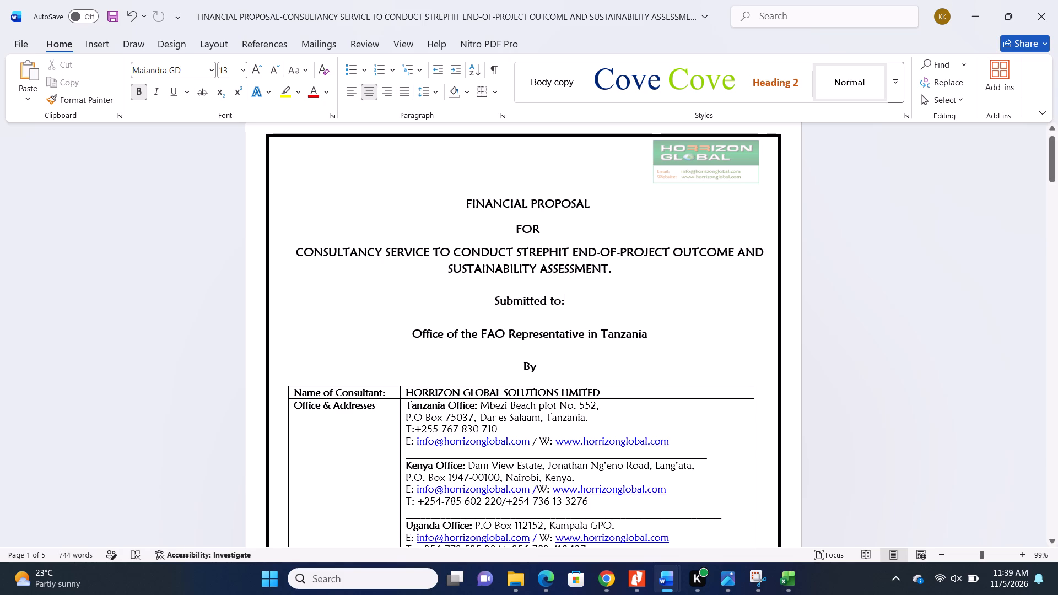
left_click_drag(602, 265, 355, 255)
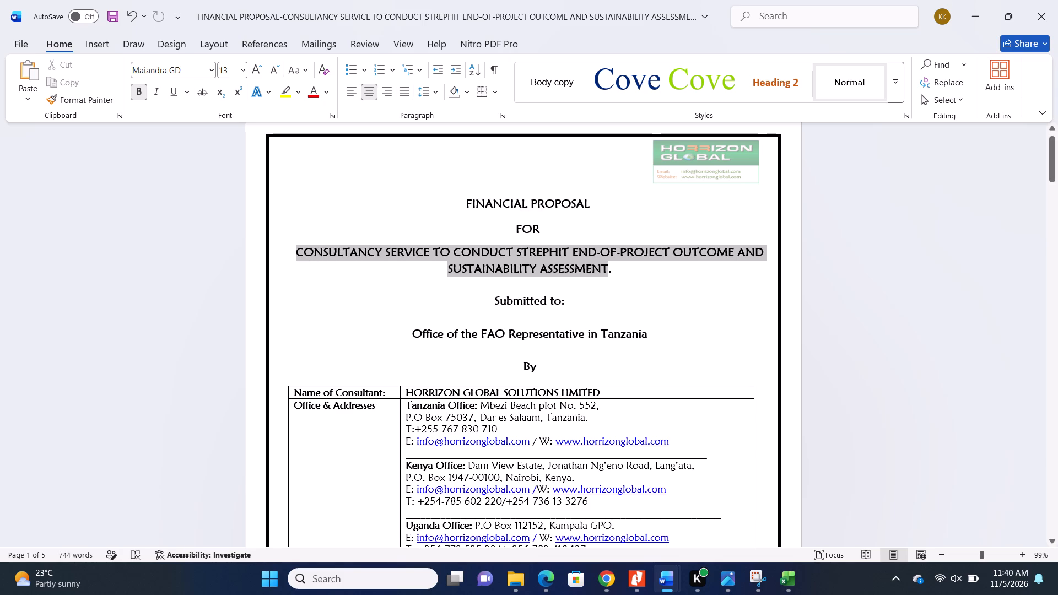
left_click_drag(355, 255, 340, 249)
left_click(12, 94)
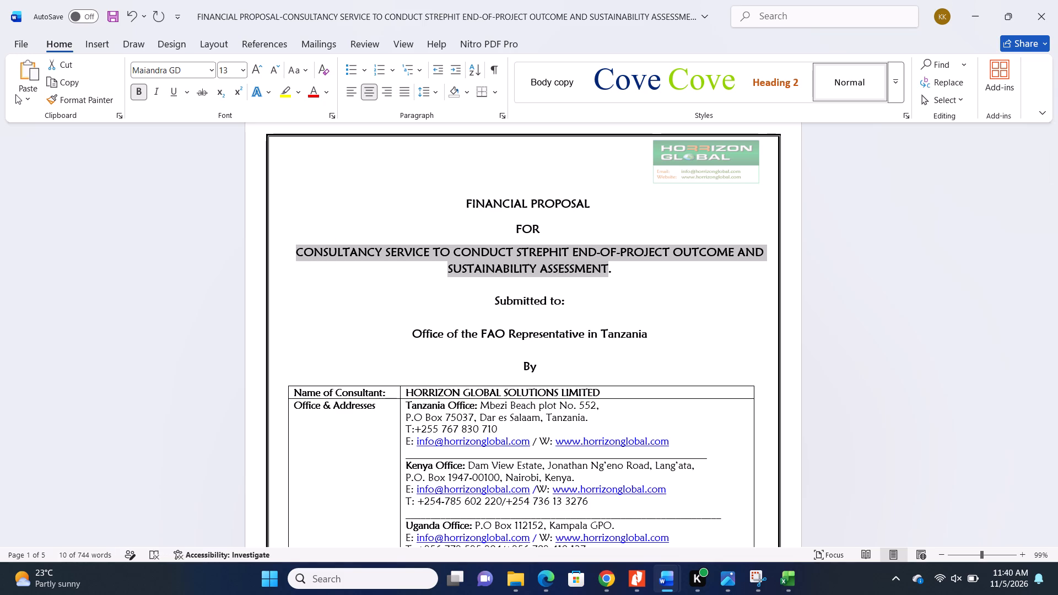
left_click(23, 94)
left_click(89, 142)
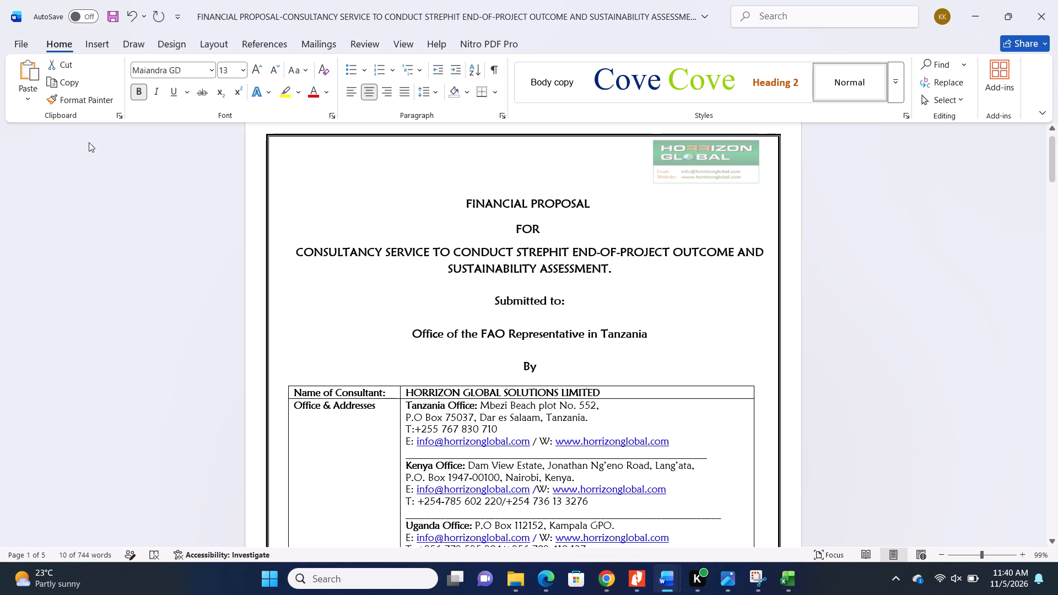
left_click(462, 252)
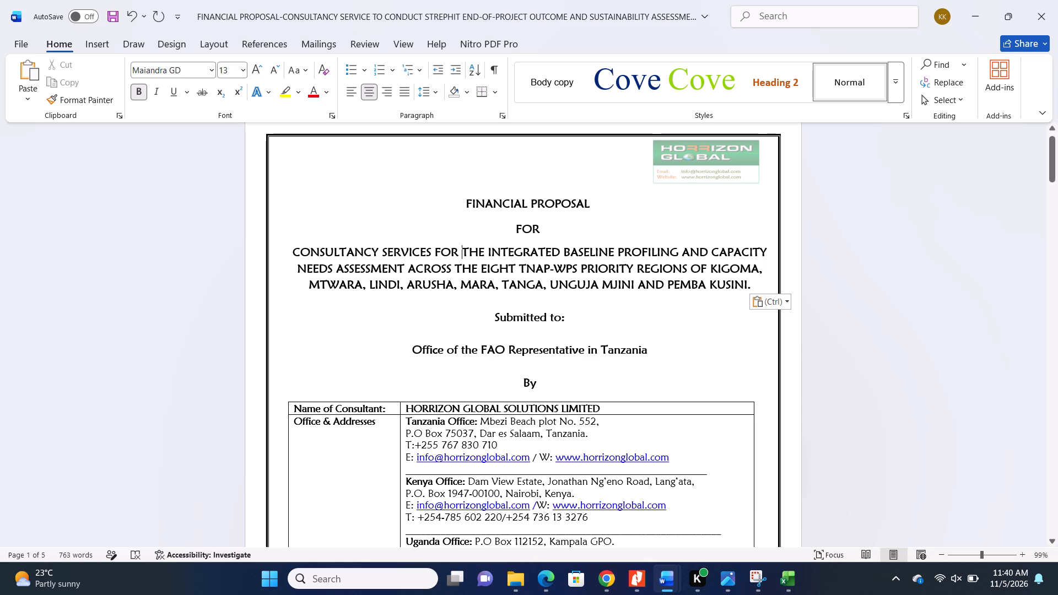
left_click(609, 274)
left_click(665, 313)
Replace the FAO recipient under "Submitted to:" on the financial proposal's cover with "UN Women Tanzania Country Office.", matching the technical proposal's cover.
left_click(536, 361)
left_click(643, 353)
left_click(1015, 17)
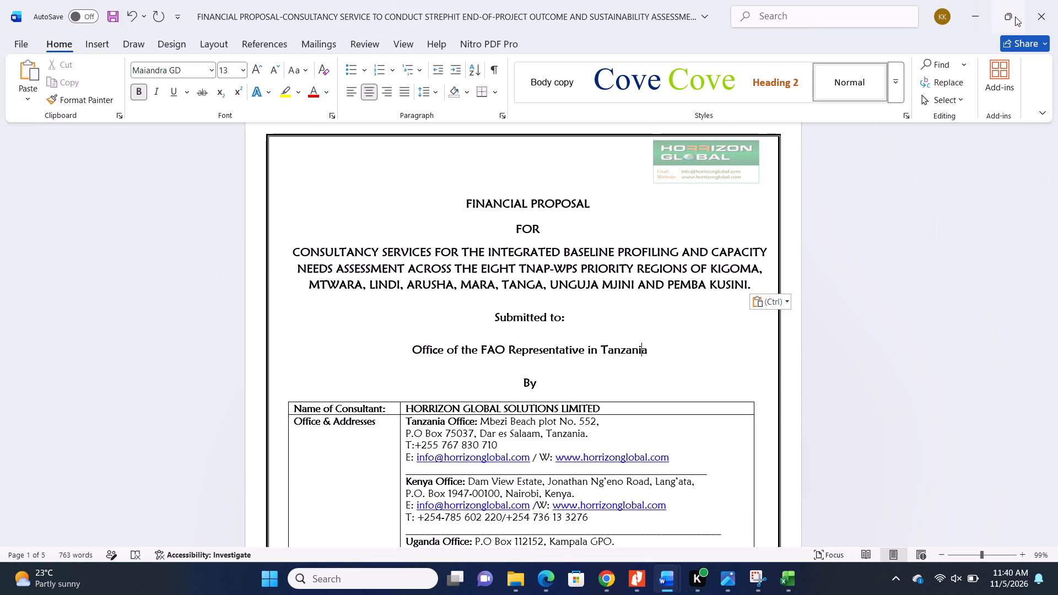
left_click(736, 328)
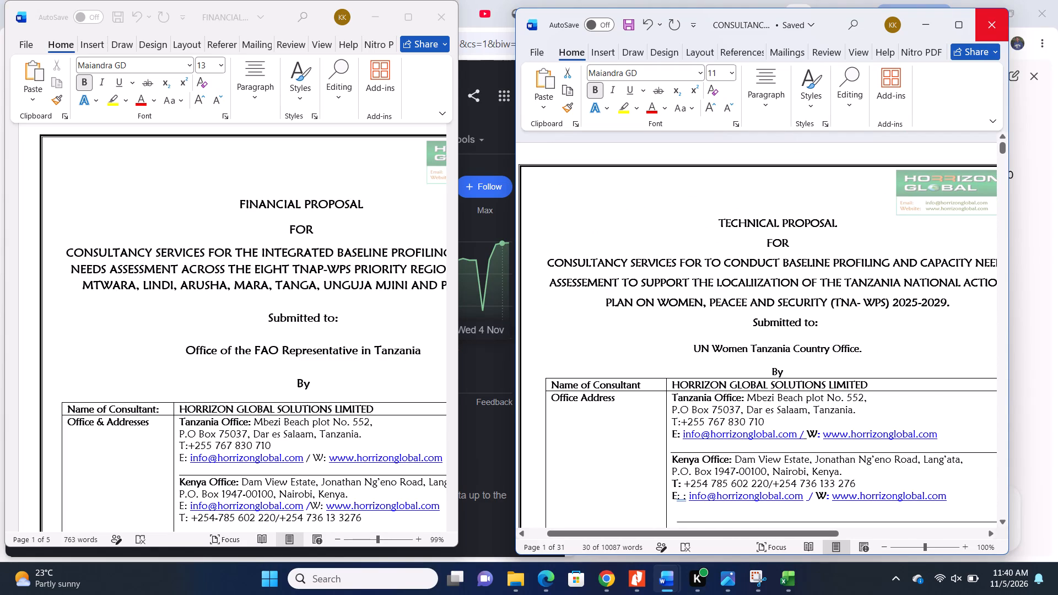
left_click(434, 293)
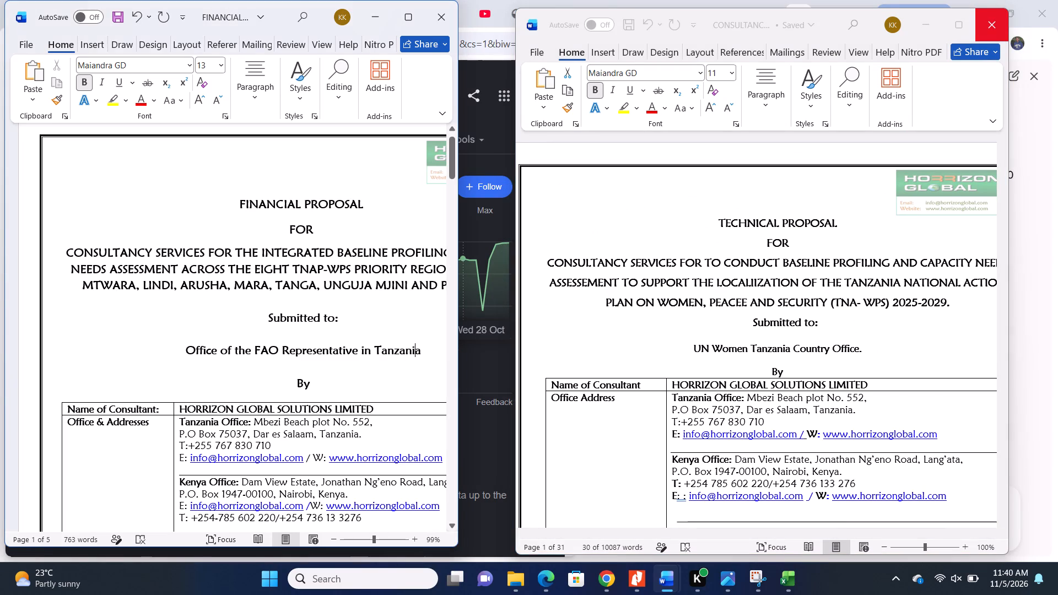
left_click(418, 353)
key("BackSpace")
key("BackSpace")
key("BackSpace")
key("BackSpace")
key("BackSpace")
key("BackSpace")
key("BackSpace")
key("BackSpace")
key("BackSpace")
key("BackSpace")
key("BackSpace")
key("BackSpace")
key("BackSpace")
key("BackSpace")
key("BackSpace")
key("BackSpace")
key("BackSpace")
key("BackSpace")
key("BackSpace")
key("BackSpace")
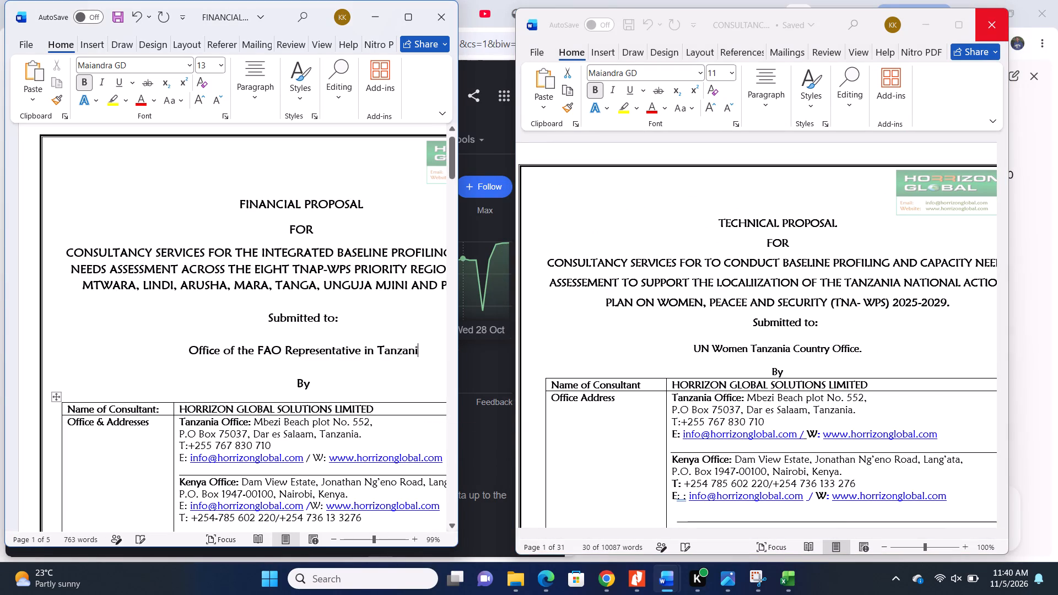
key("BackSpace")
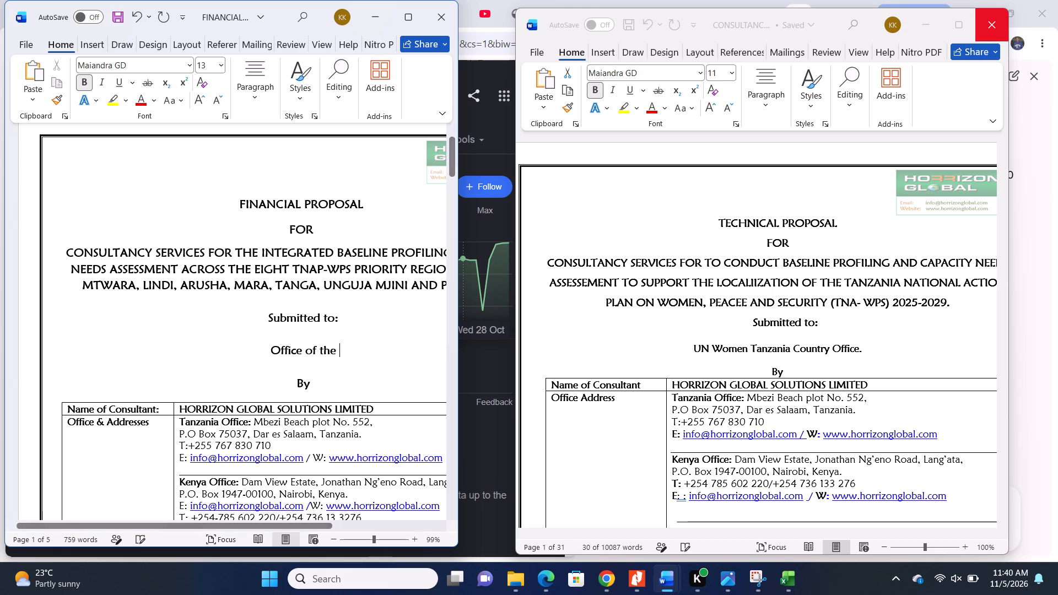
key("BackSpace")
key("BackSpace")
key("BackSpace")
key("BackSpace")
key("BackSpace")
key("BackSpace")
key("BackSpace")
key("BackSpace")
key("BackSpace")
key("BackSpace")
key("BackSpace")
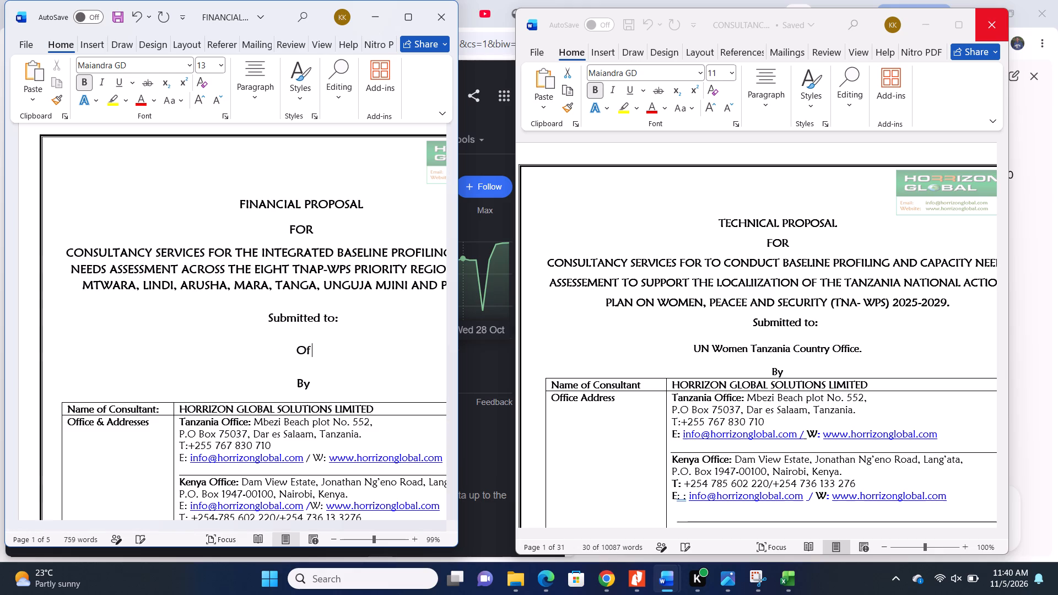
key("BackSpace")
key("BackSpace")
type("UN")
key("space")
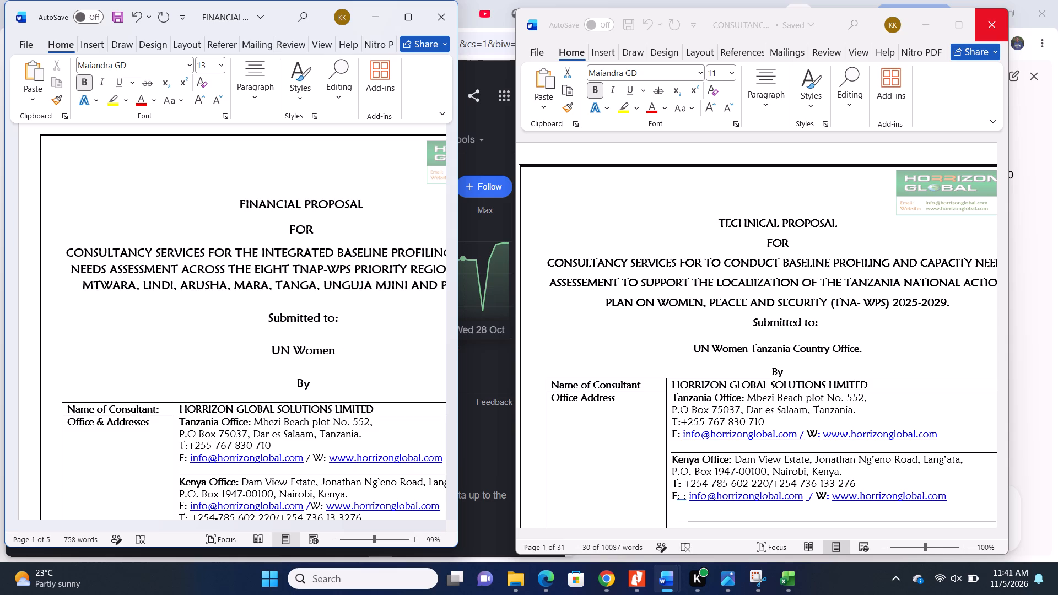
key("space")
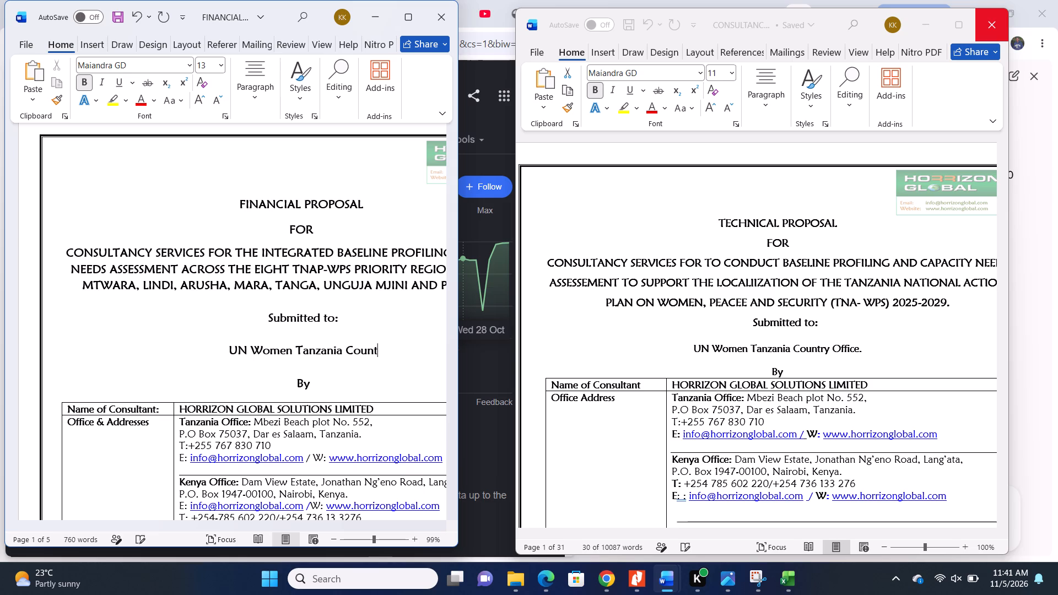
key("t")
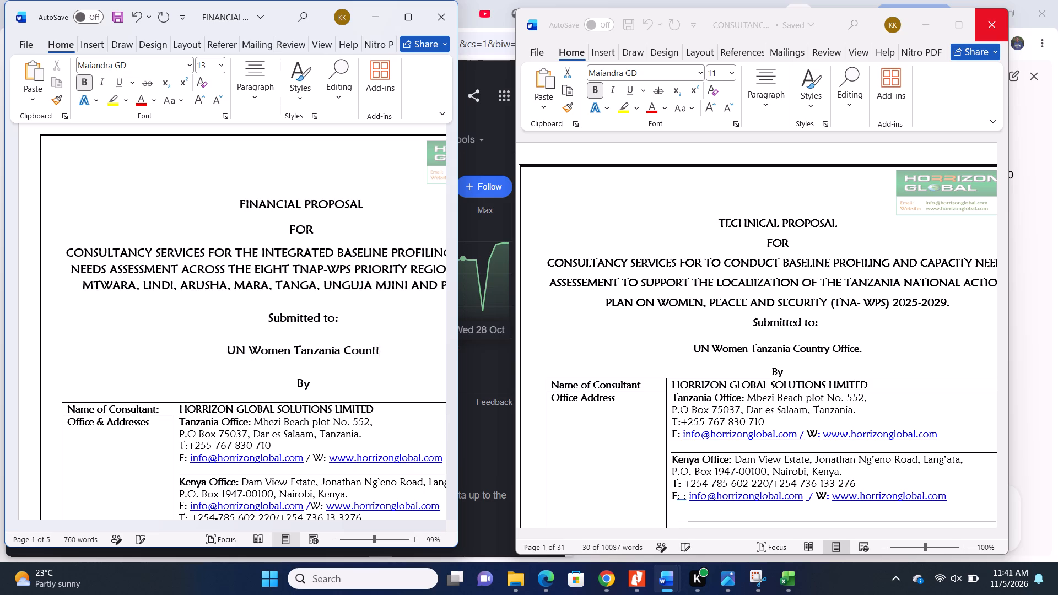
key("BackSpace")
type("ry")
key("space")
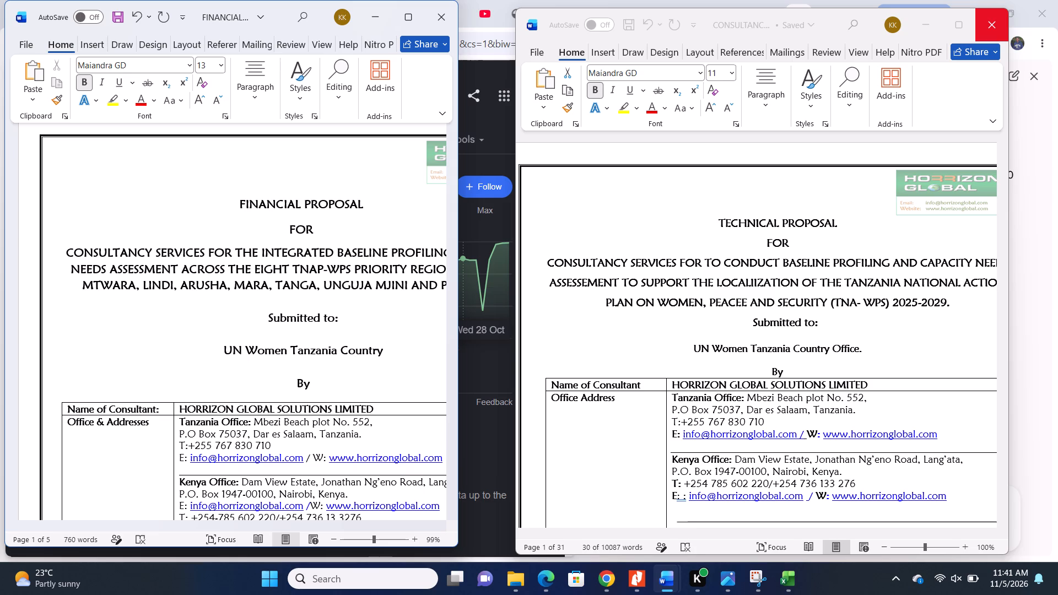
key("o")
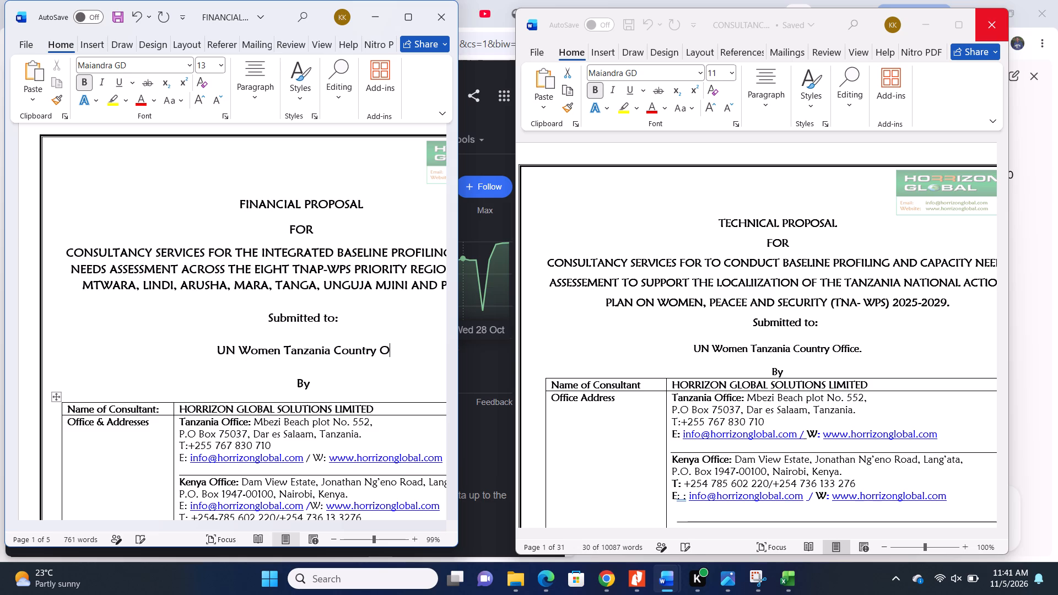
type("ffice")
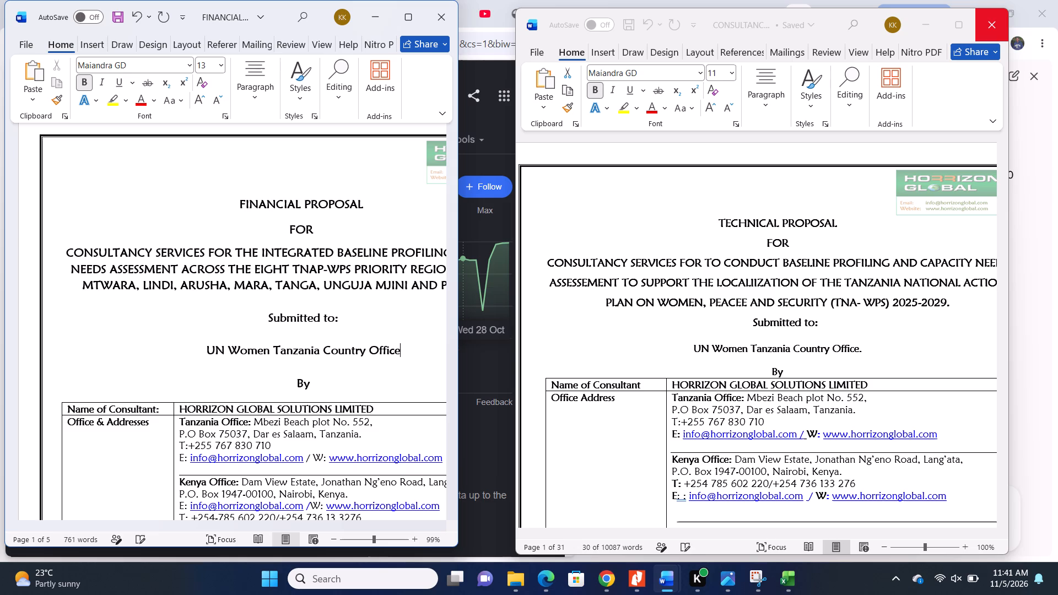
key("period")
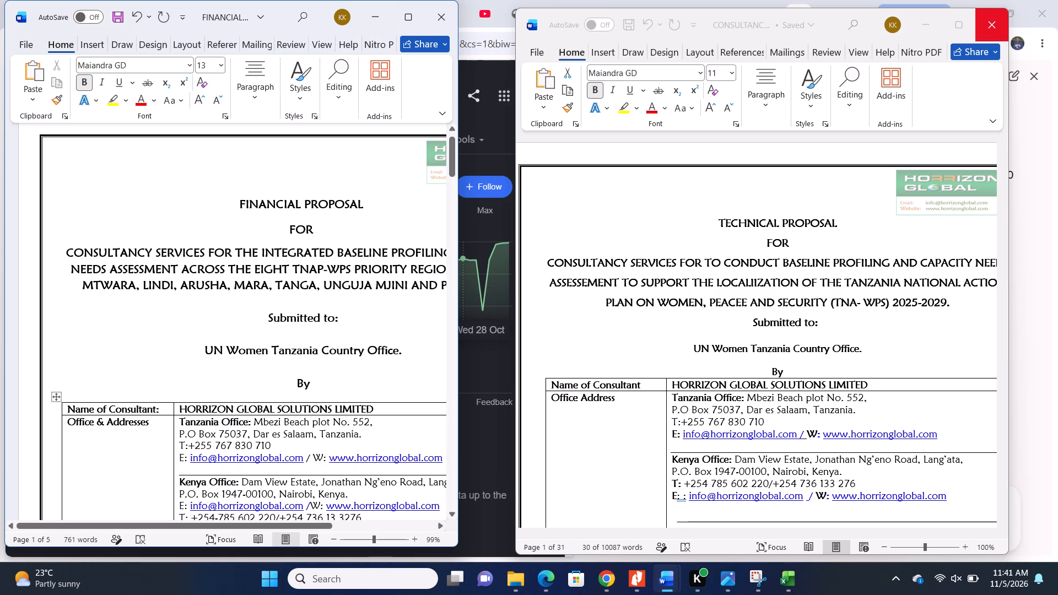
Begin saving a copy in the November folder, named with the letter's subject wording from "CONSULTANCY SERVICES" through "NEEDS ASSESSMENT".
left_click(404, 26)
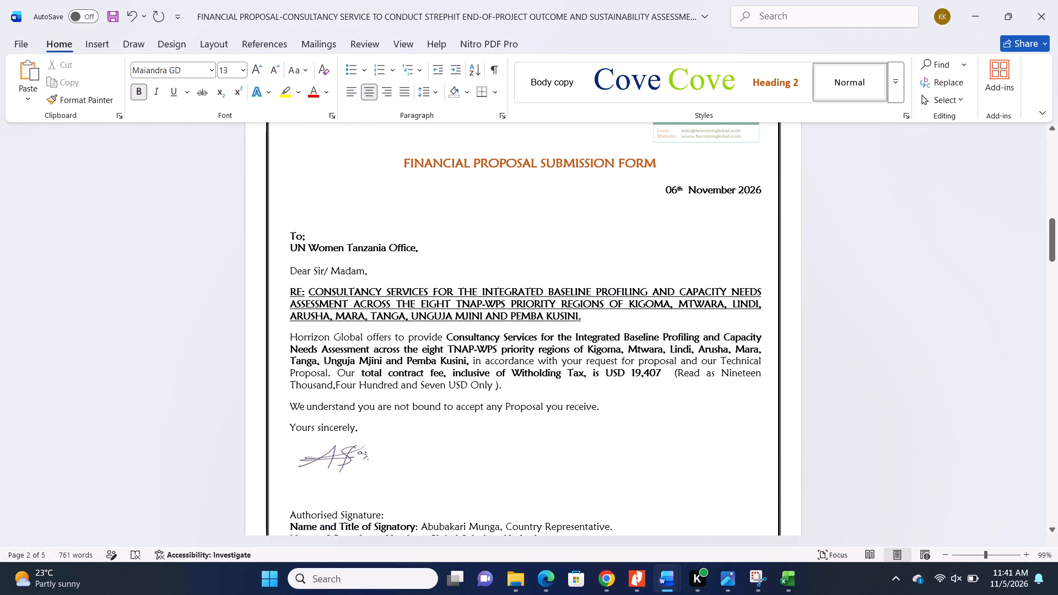
left_click_drag(581, 320, 331, 299)
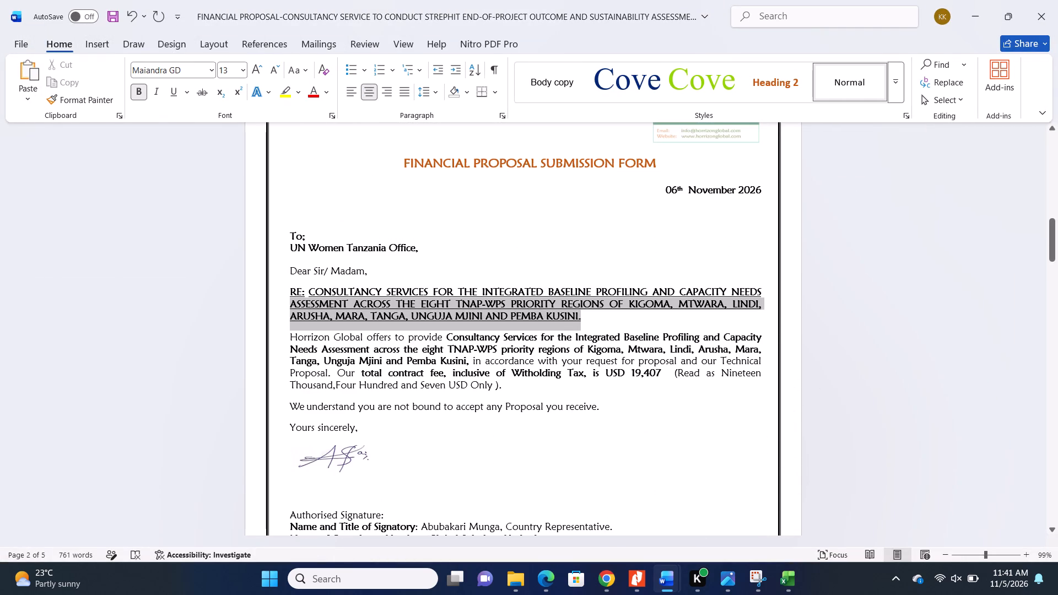
left_click_drag(331, 299, 315, 291)
left_click(353, 321)
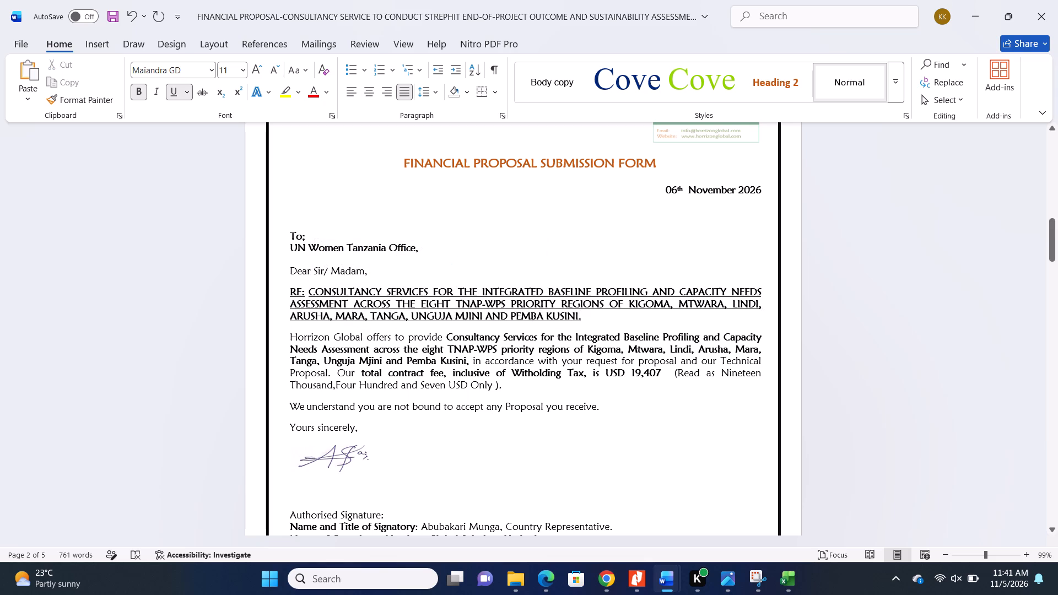
left_click_drag(310, 291, 320, 294)
left_click_drag(320, 294, 345, 300)
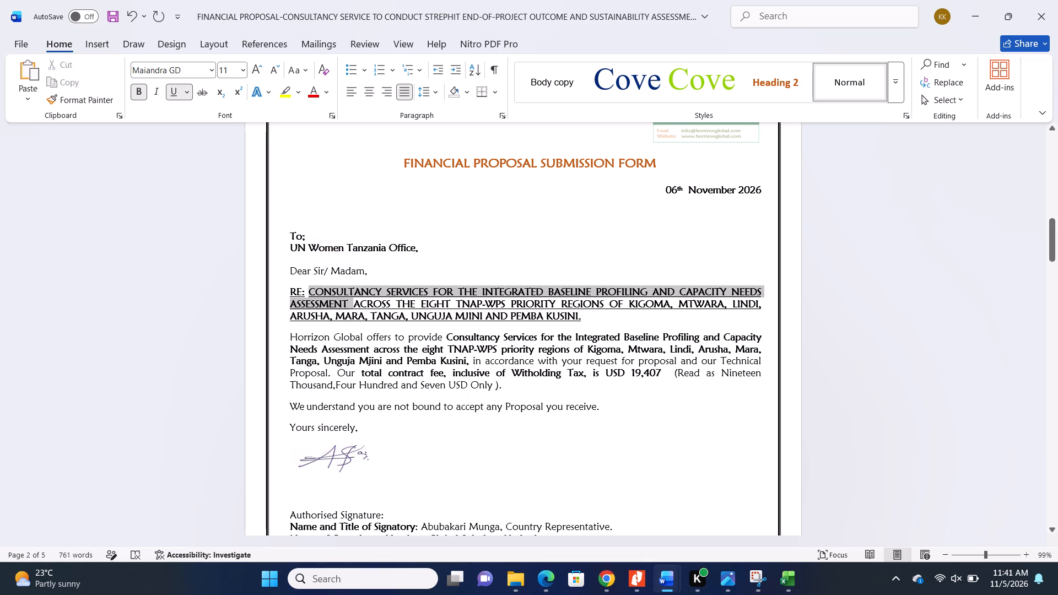
left_click_drag(345, 300, 346, 301)
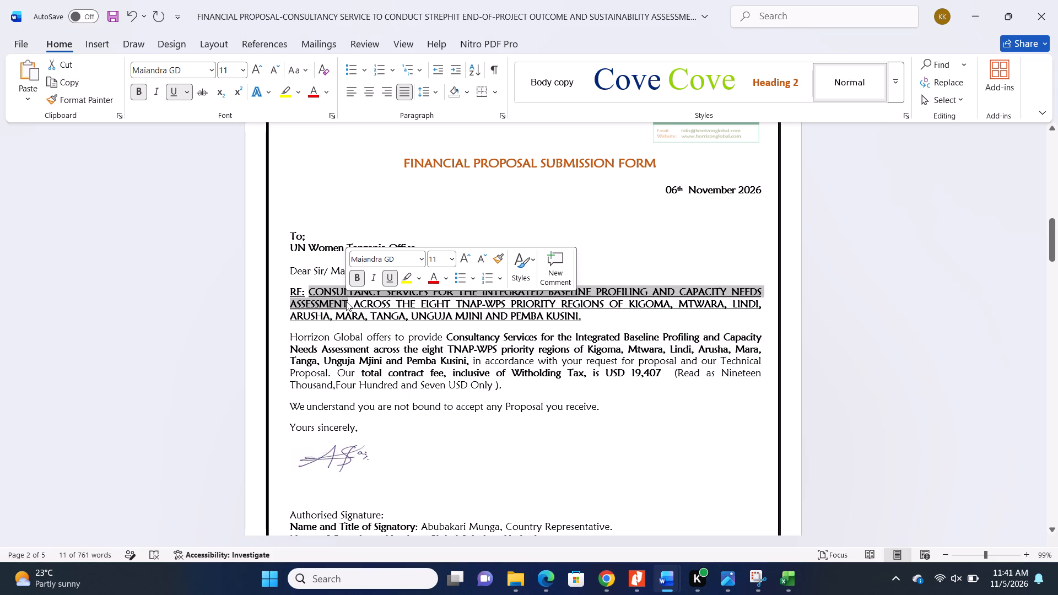
key("ctrl+c")
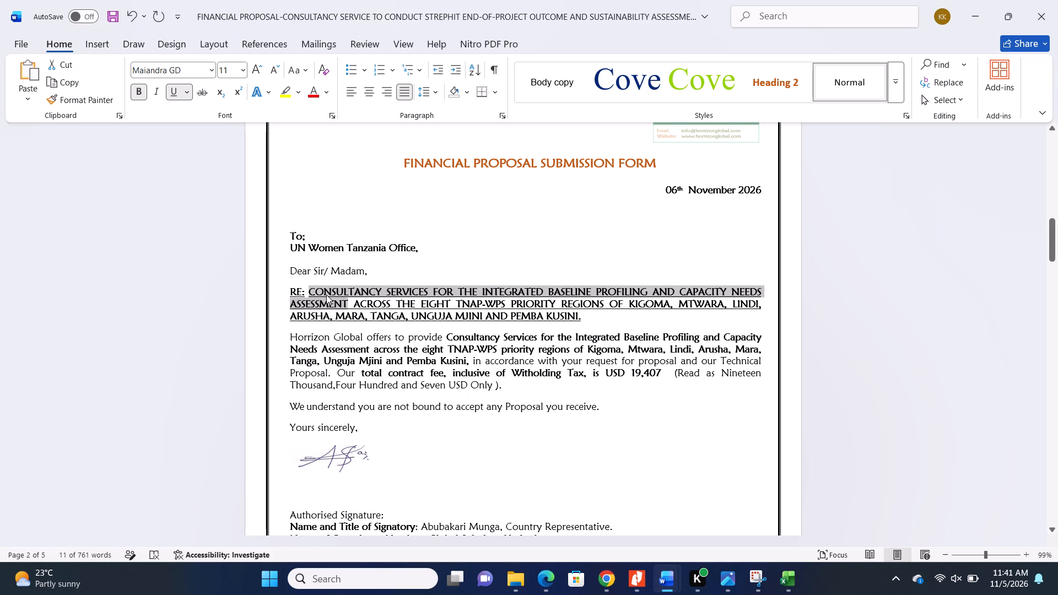
left_click(326, 295)
left_click_drag(308, 286, 314, 293)
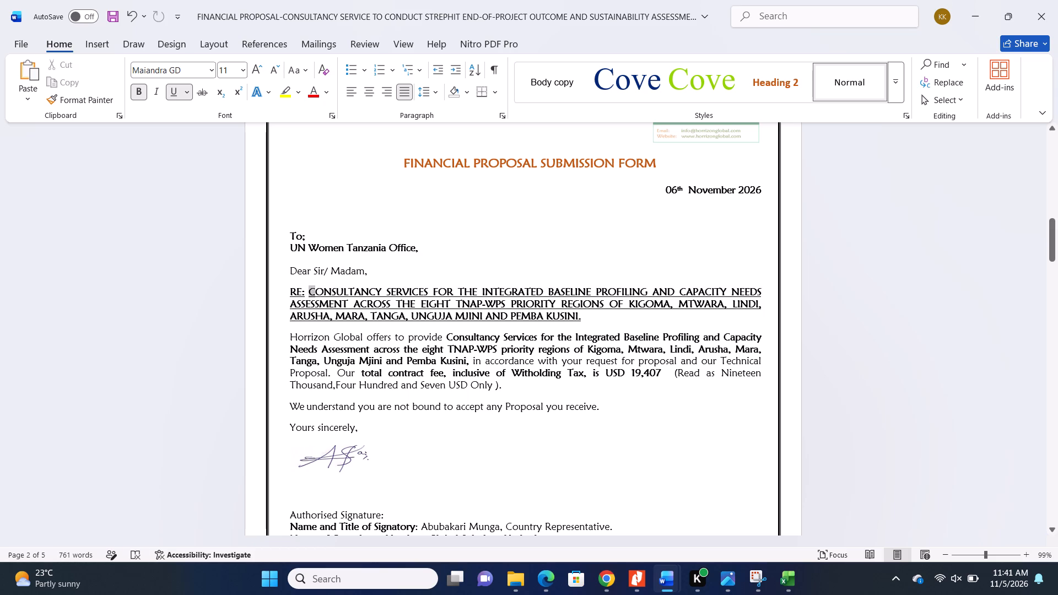
left_click_drag(314, 293, 346, 303)
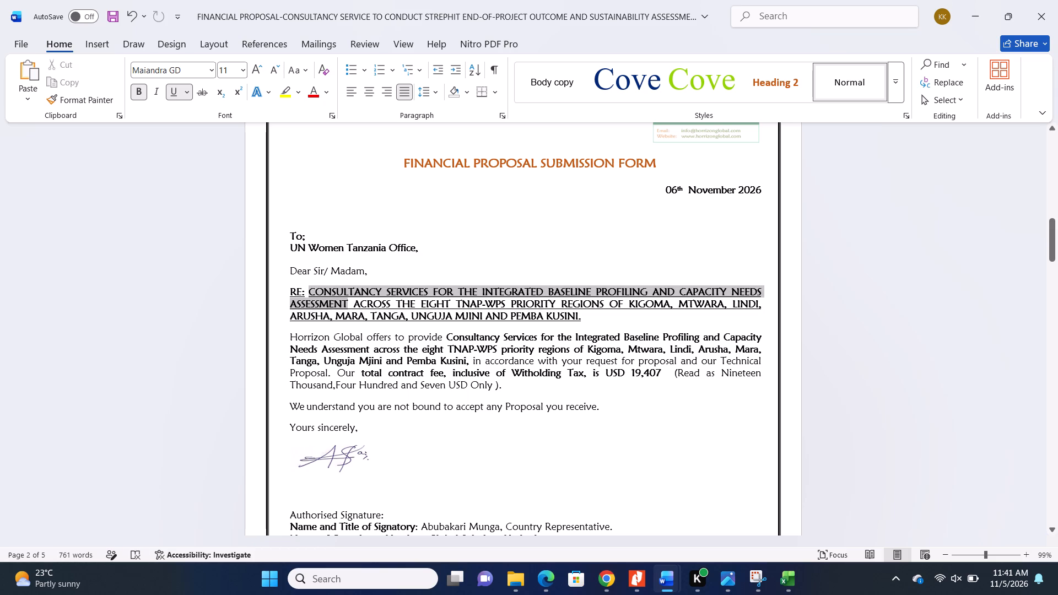
key("ctrl+c")
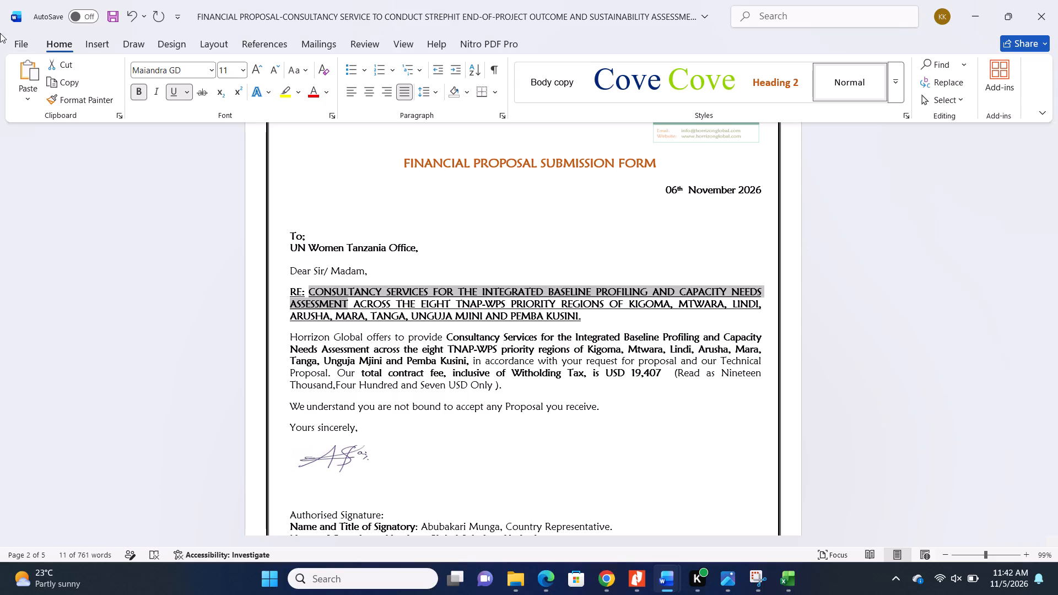
left_click(16, 39)
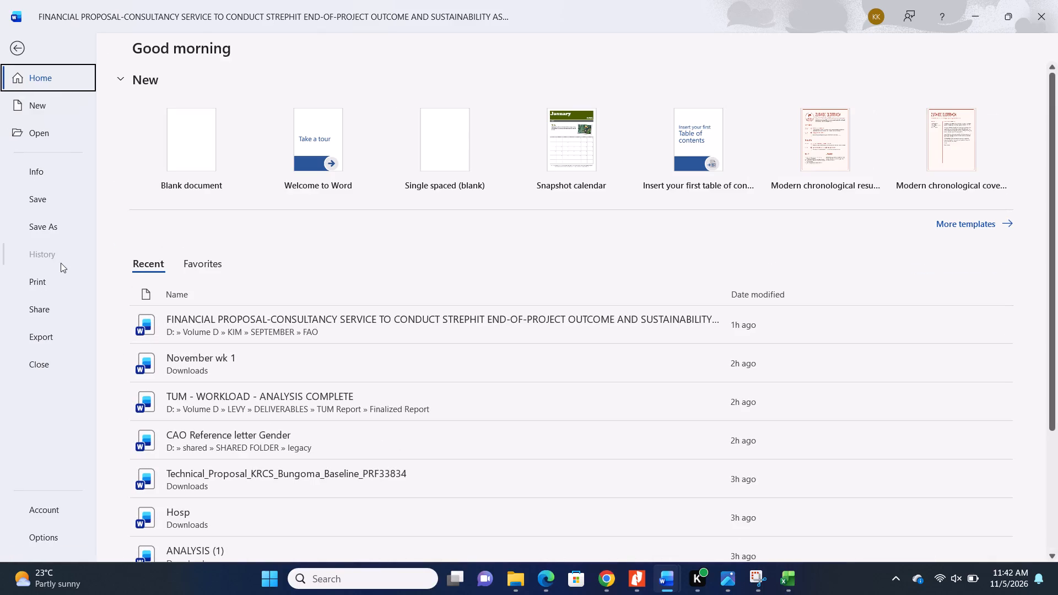
left_click(59, 225)
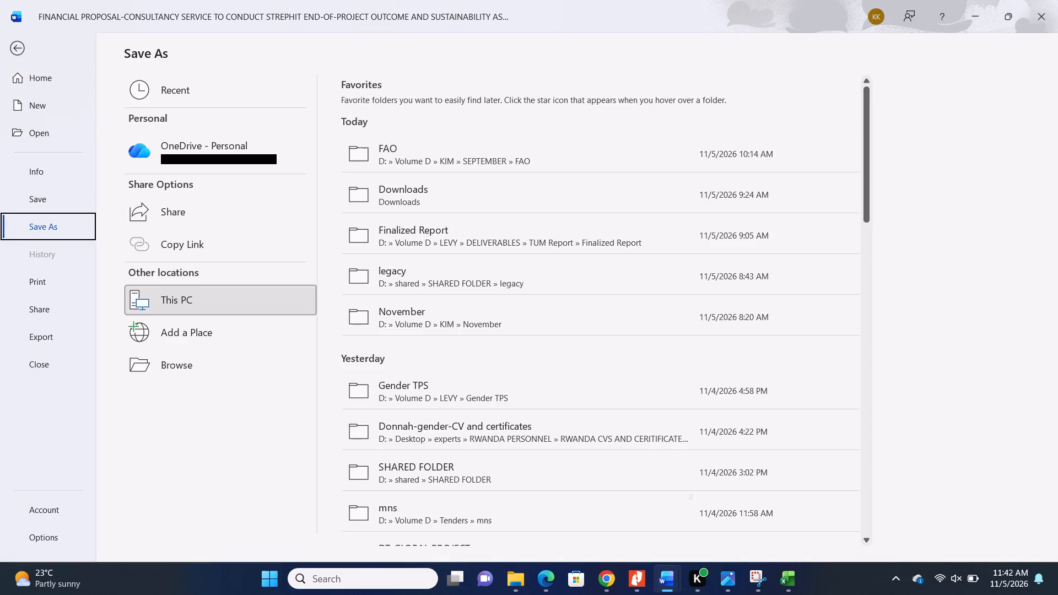
left_click(391, 318)
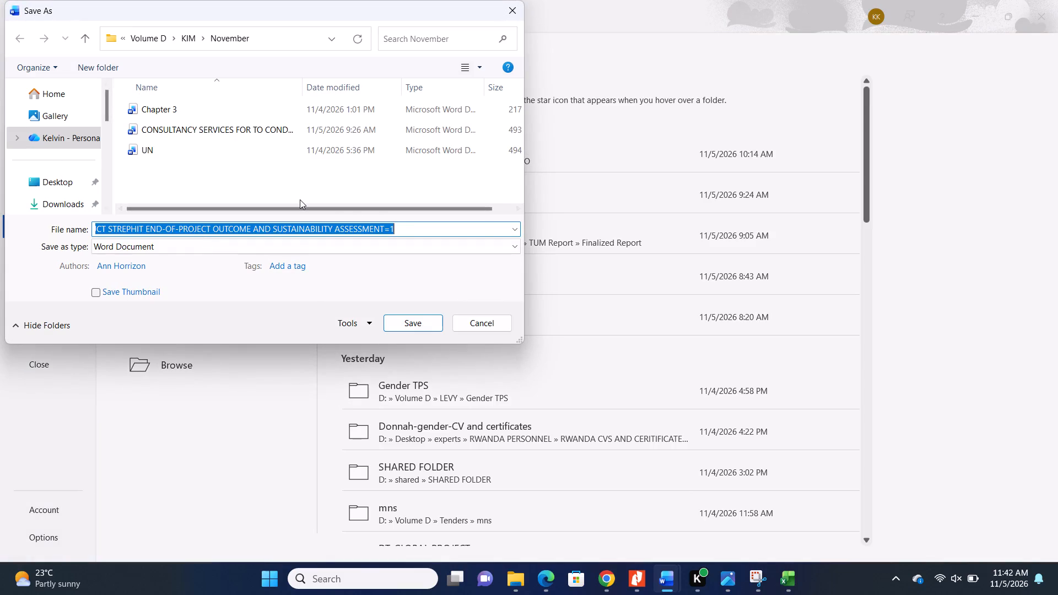
key("ctrl+v")
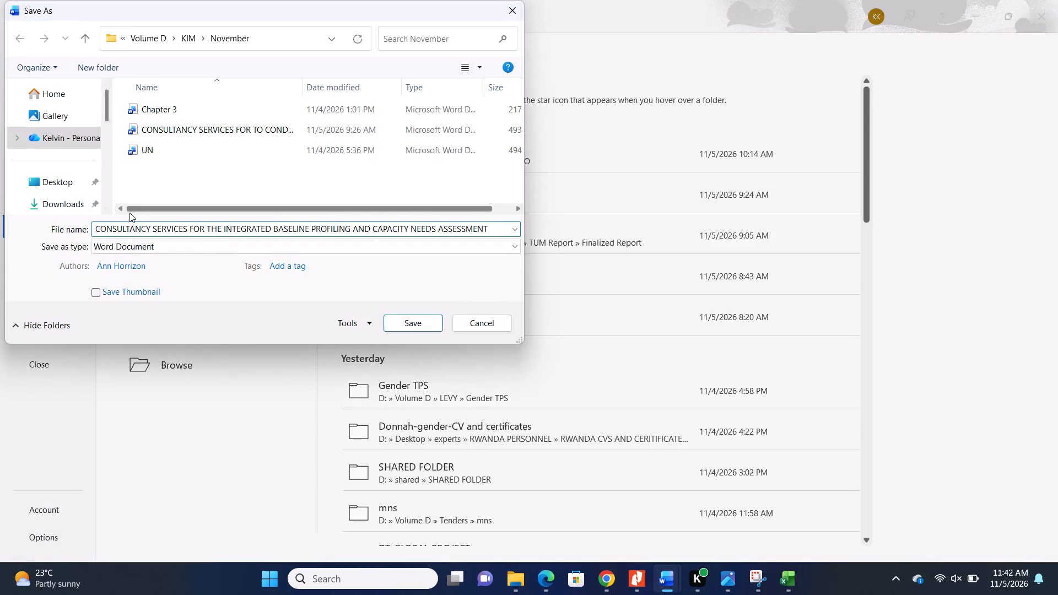
Prefix the new file name with "FINANCIAL PROPOSAL" ahead of "CONSULTANCY SERVICES".
left_click(101, 225)
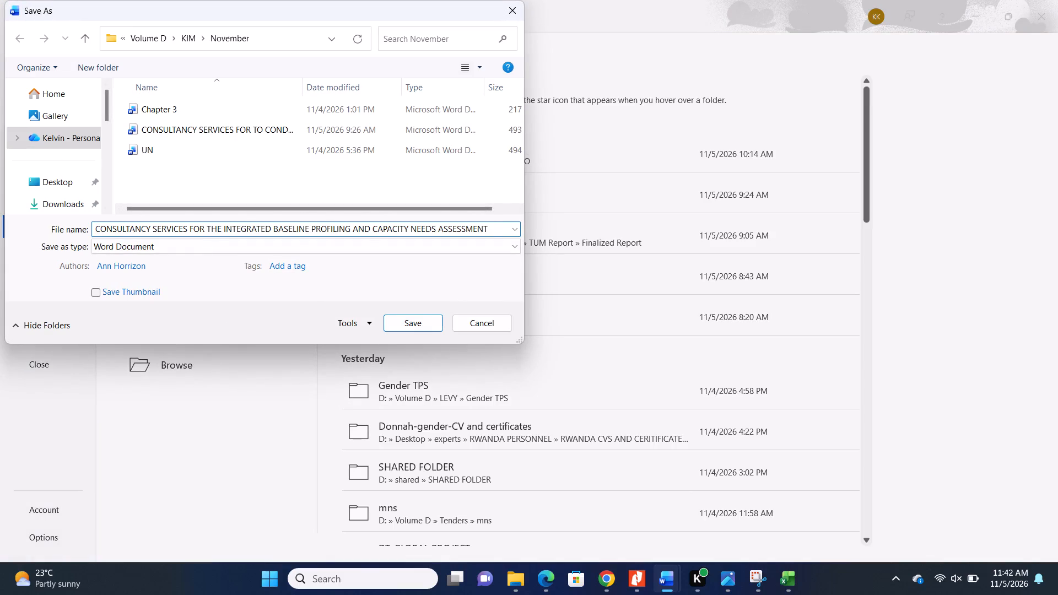
left_click(96, 227)
type("FINANCIAL")
key("space")
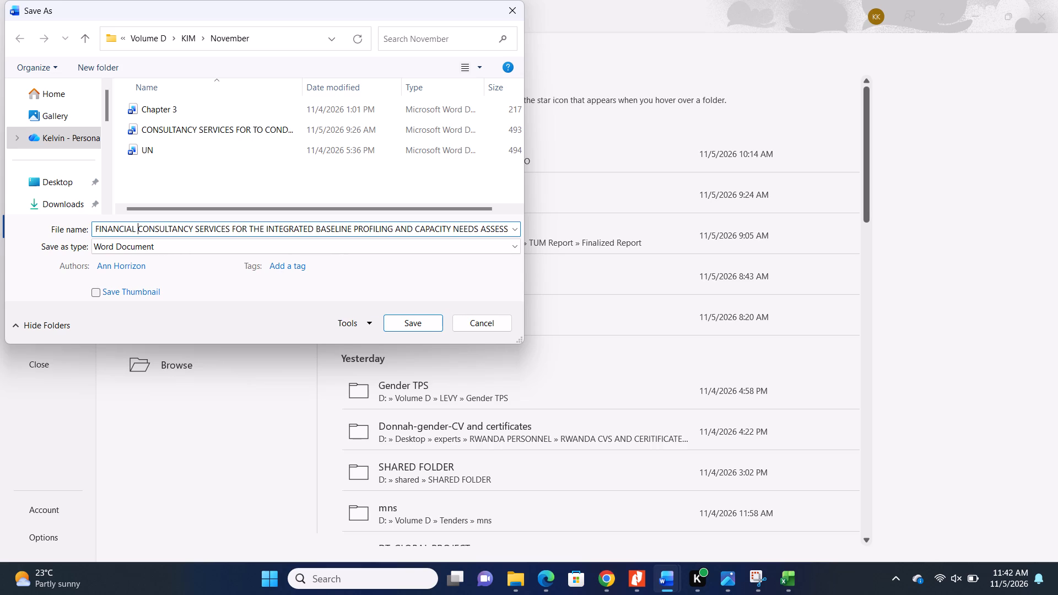
type("PROPO")
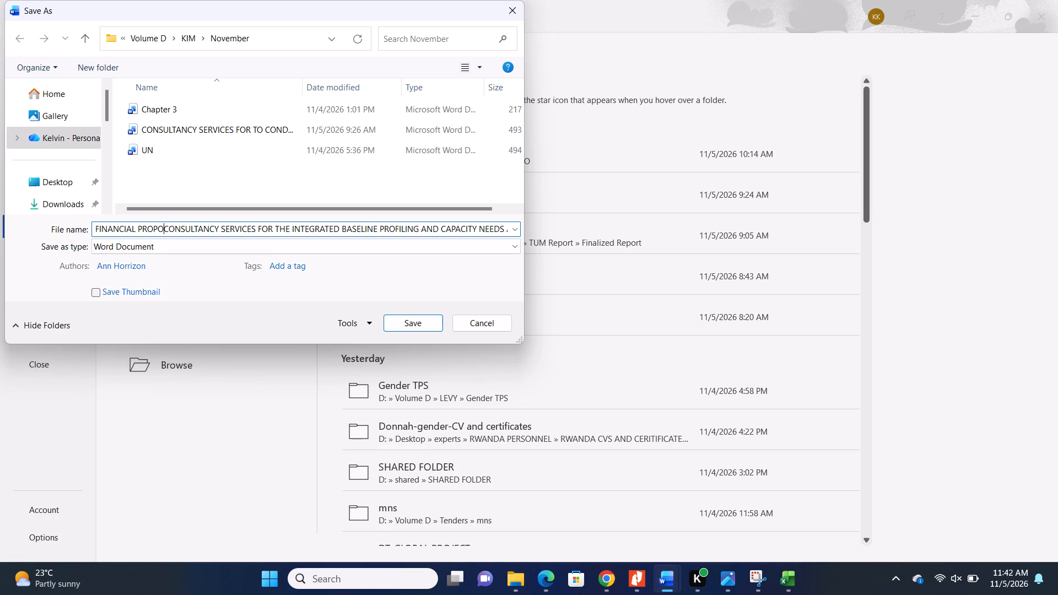
type("SAL")
key("space")
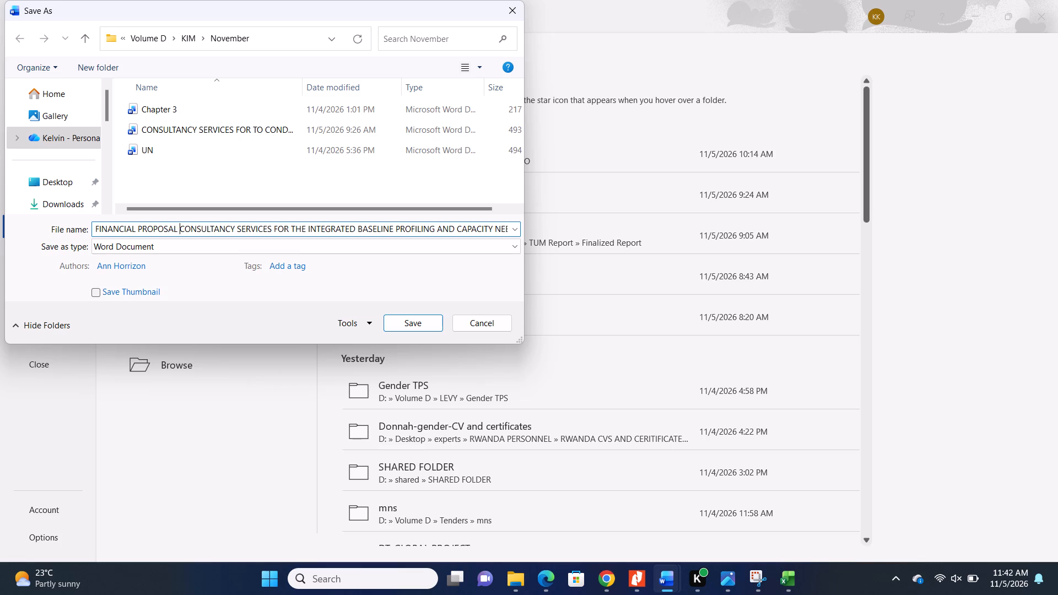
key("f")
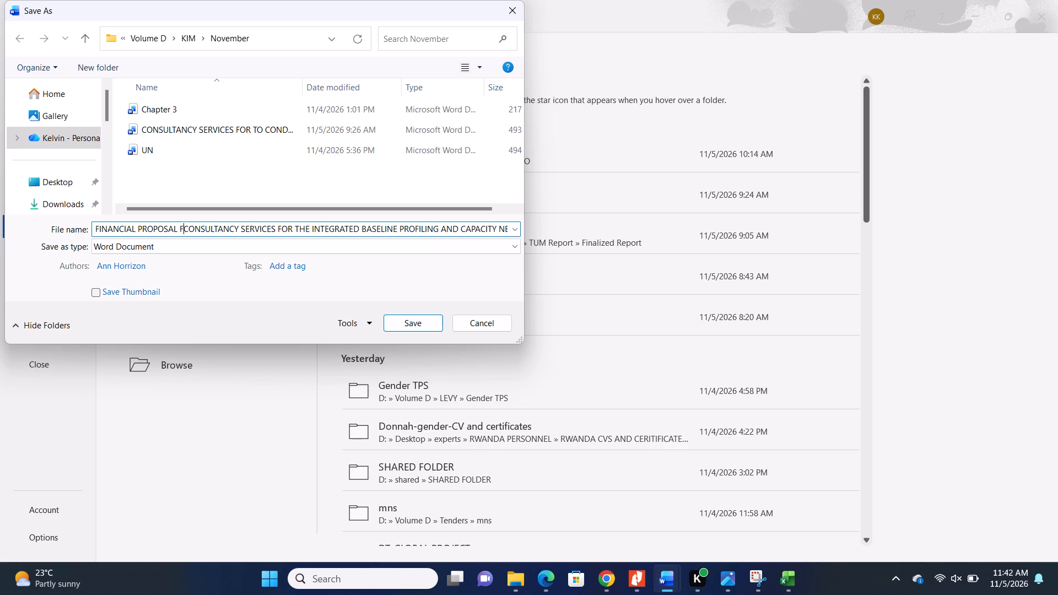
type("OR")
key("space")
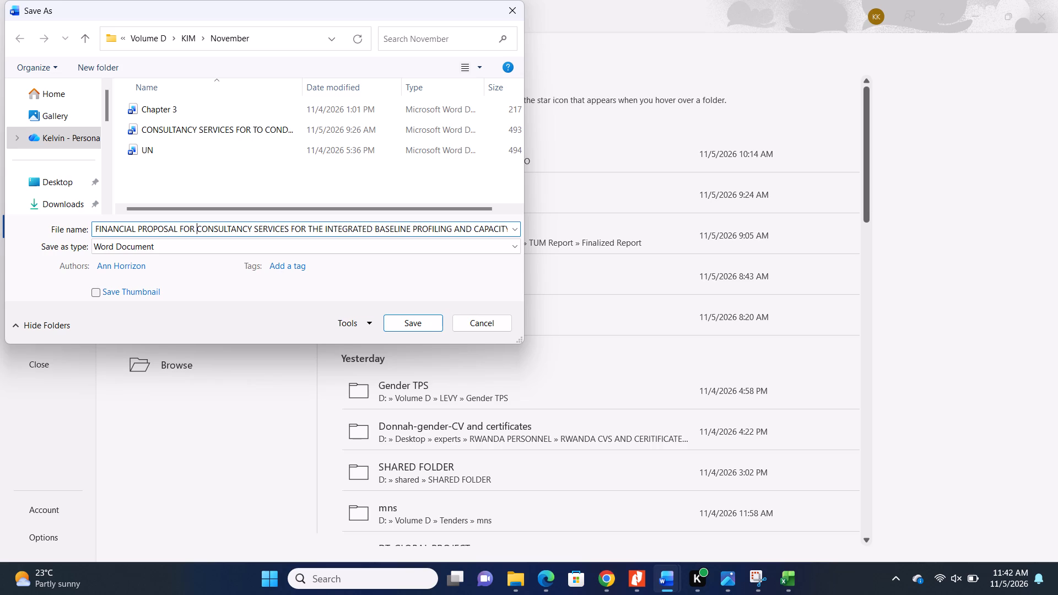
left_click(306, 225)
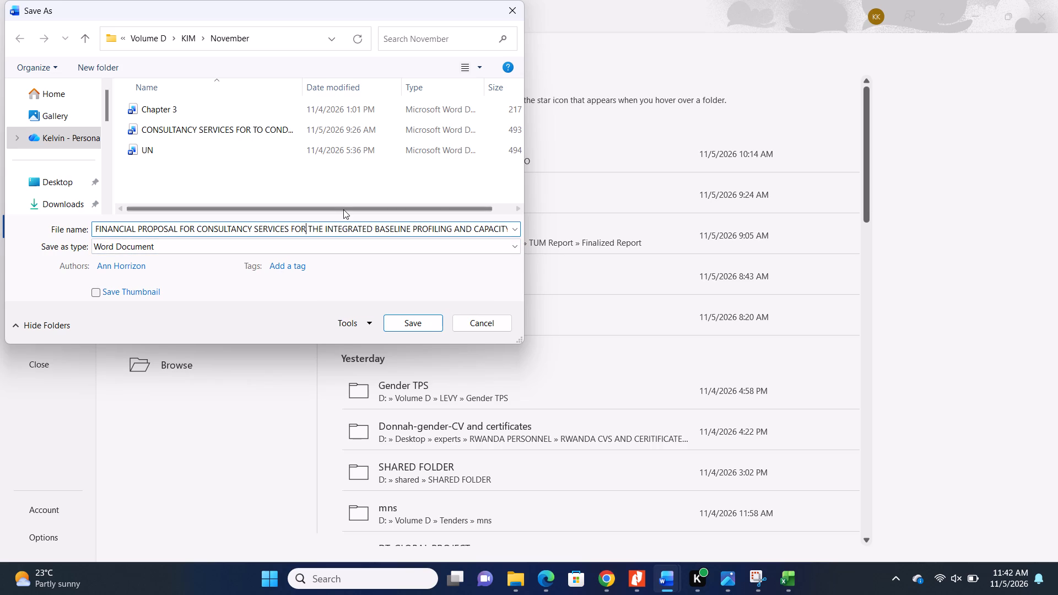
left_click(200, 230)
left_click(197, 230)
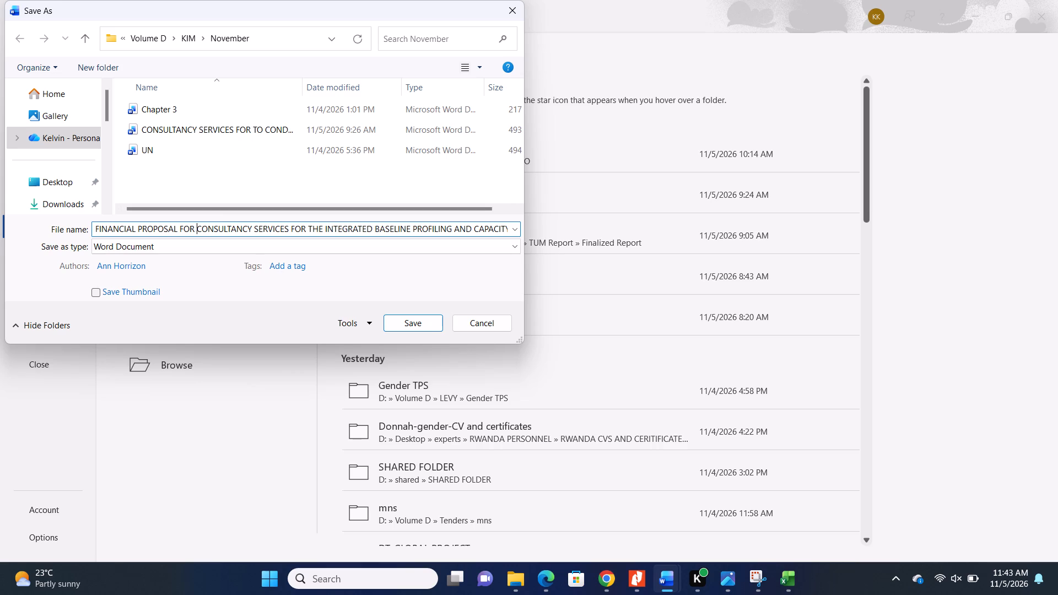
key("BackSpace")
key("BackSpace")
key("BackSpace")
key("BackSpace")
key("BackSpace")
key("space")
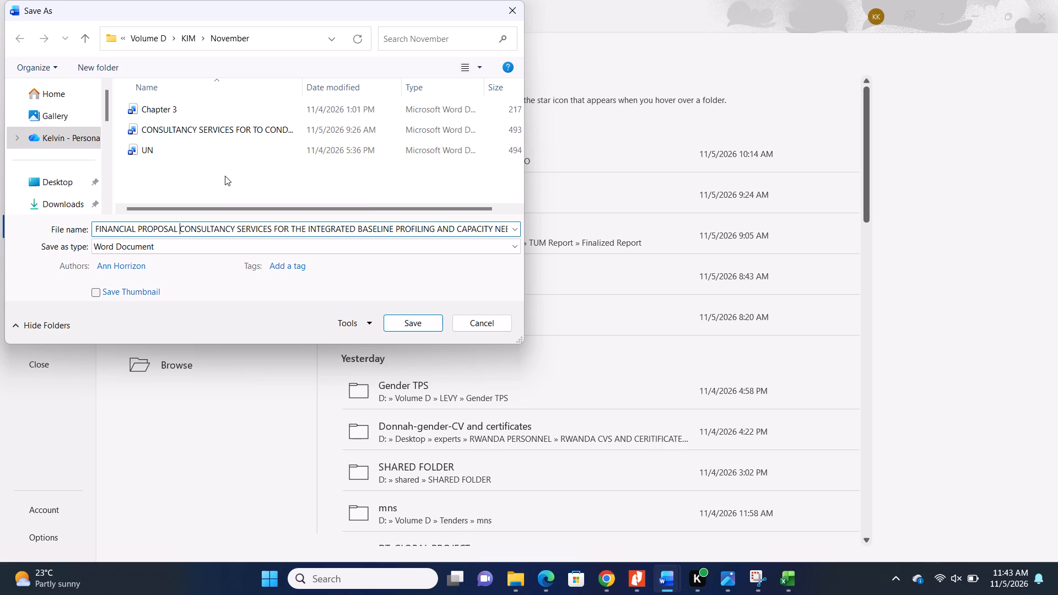
Save the financial proposal as a Word Document in the November folder under the prefixed name.
left_click(163, 255)
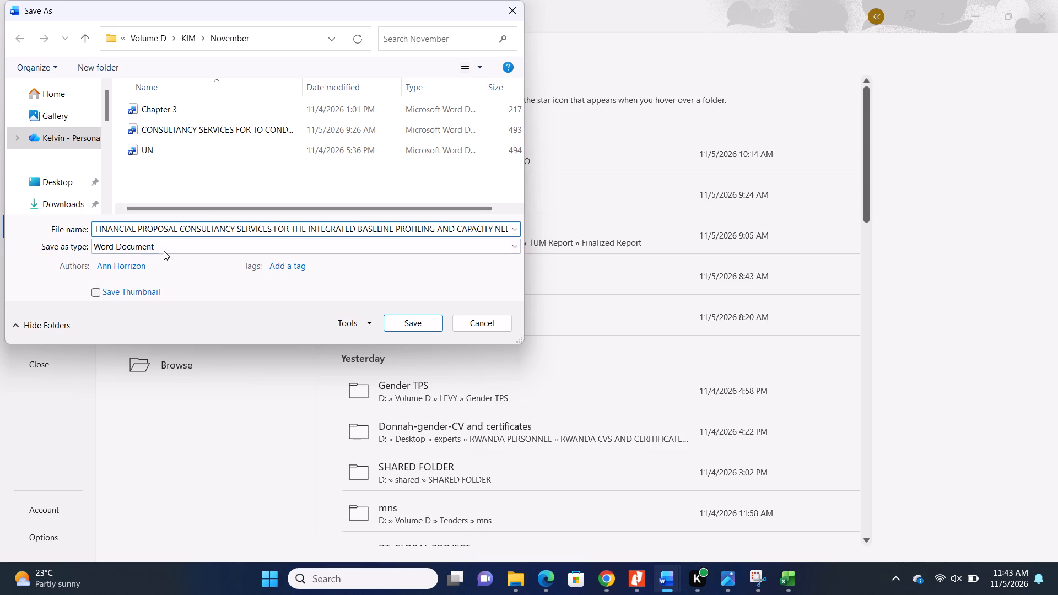
left_click(168, 247)
left_click(168, 247)
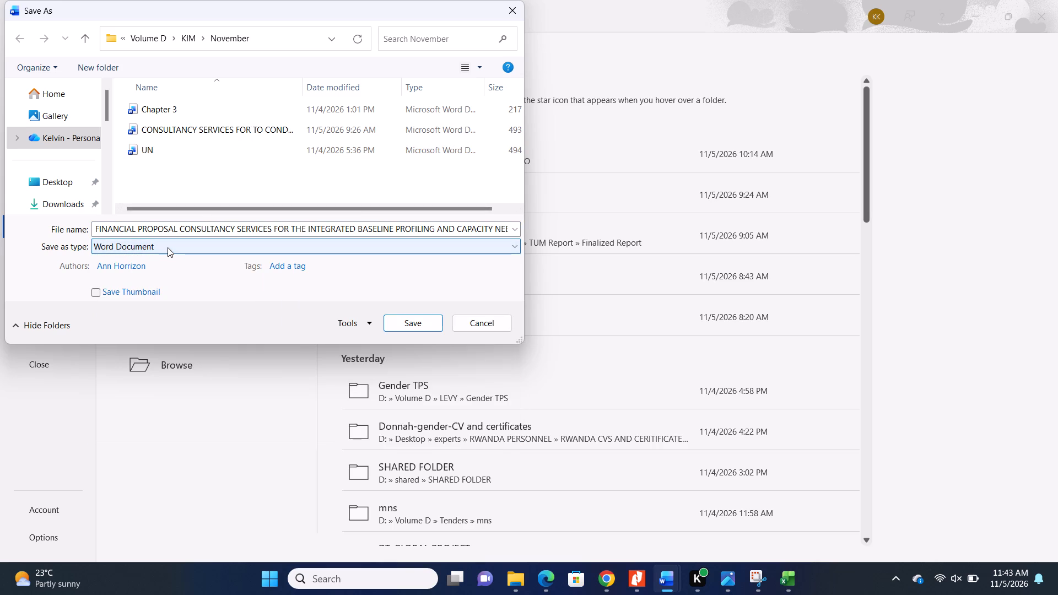
left_click(403, 325)
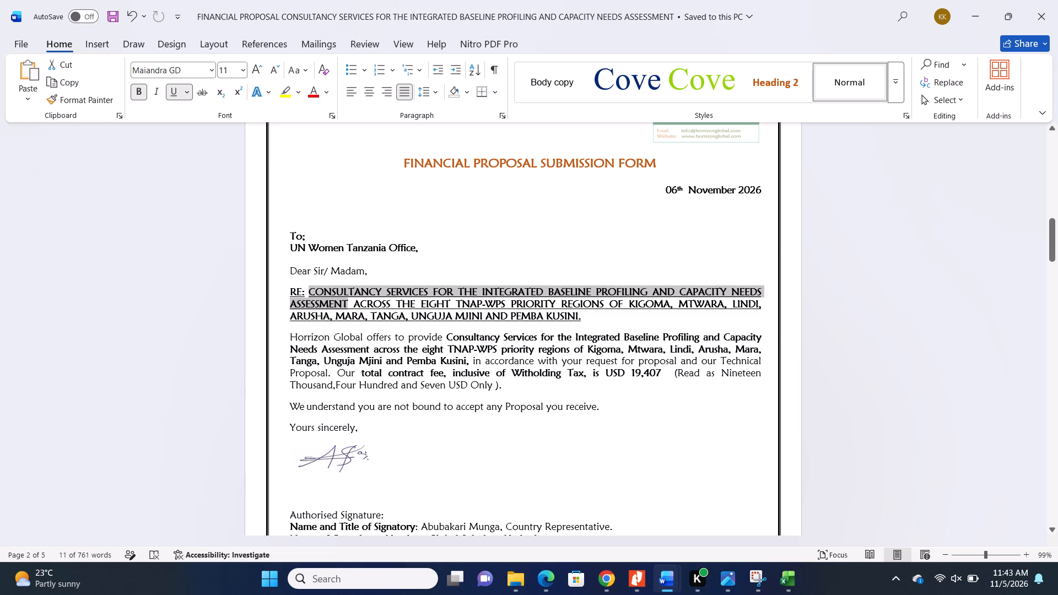
Review the proposal down to the Administrative & Logistics Costs table and place the cursor in the travel and communications description.
left_click(413, 340)
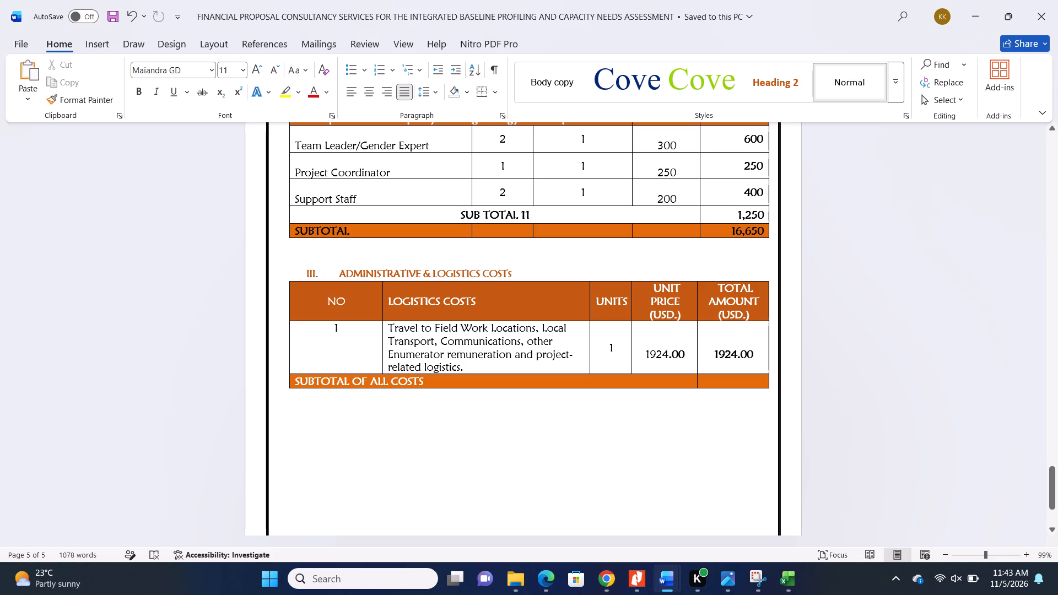
left_click(458, 334)
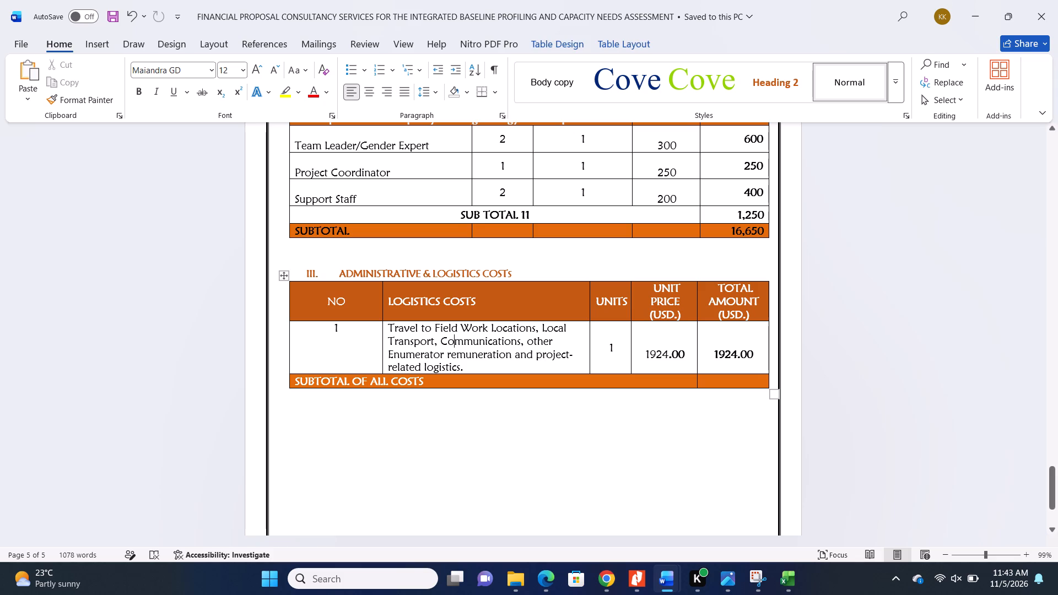
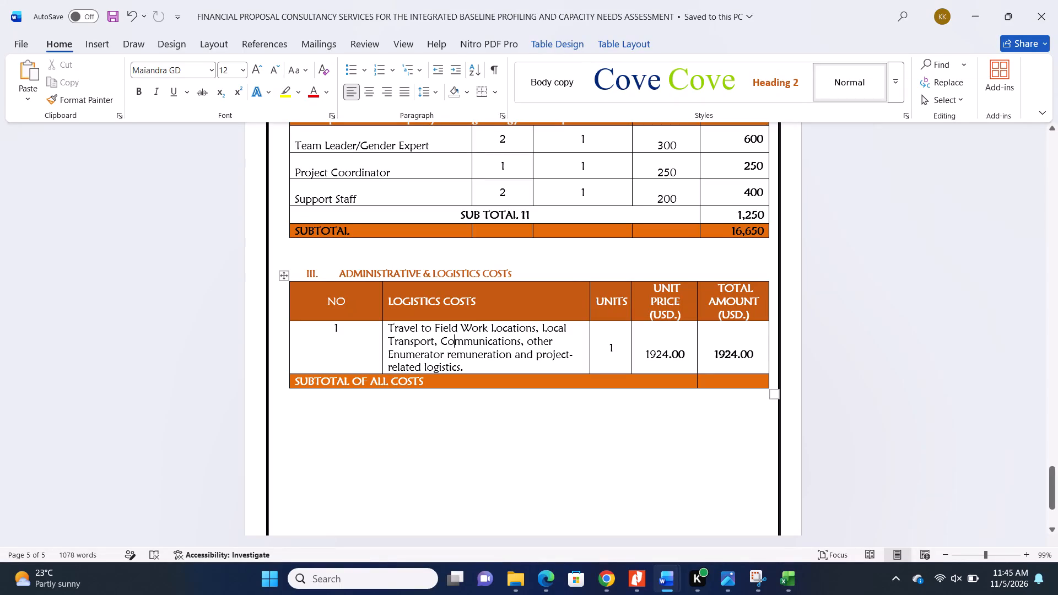
Save the financial proposal document under its existing name.
left_click(420, 245)
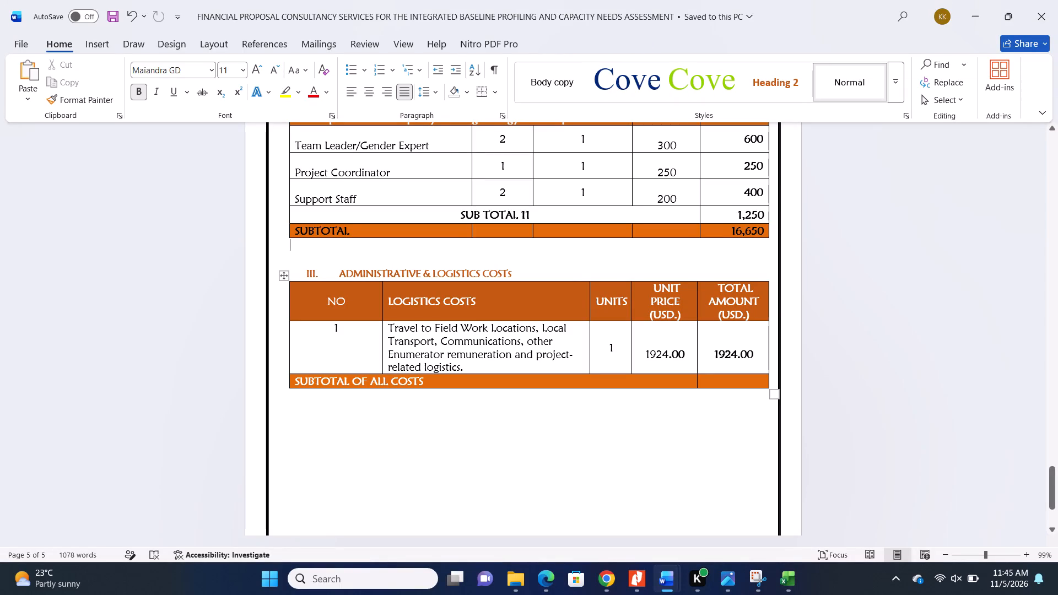
key("ctrl+s")
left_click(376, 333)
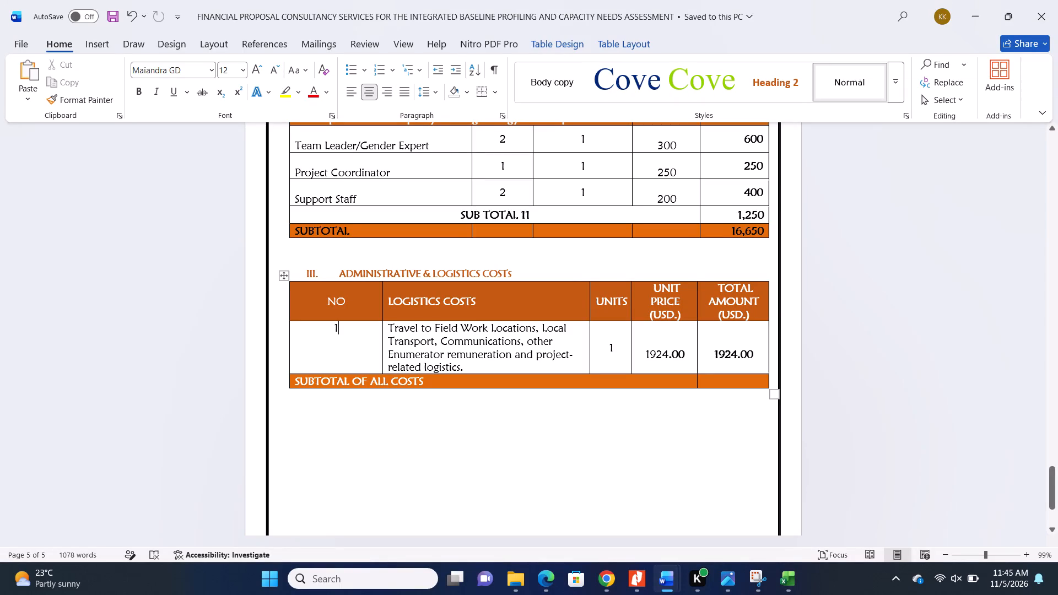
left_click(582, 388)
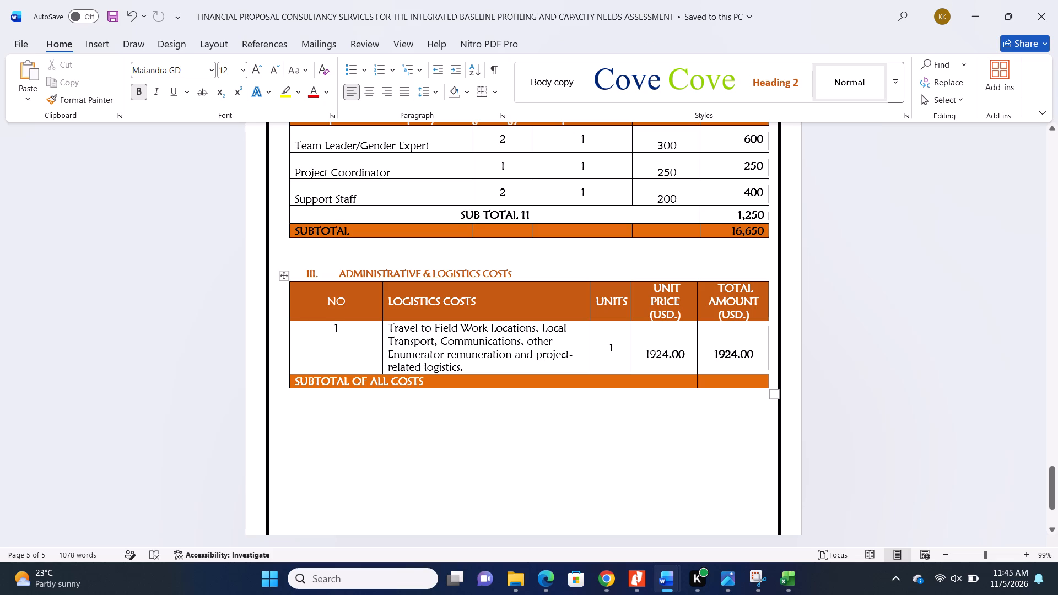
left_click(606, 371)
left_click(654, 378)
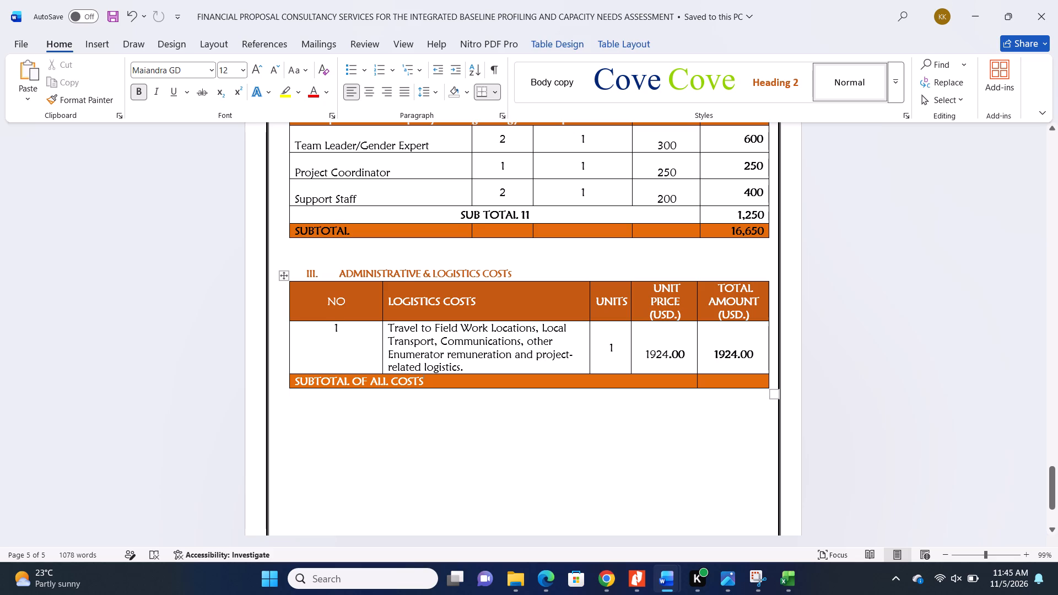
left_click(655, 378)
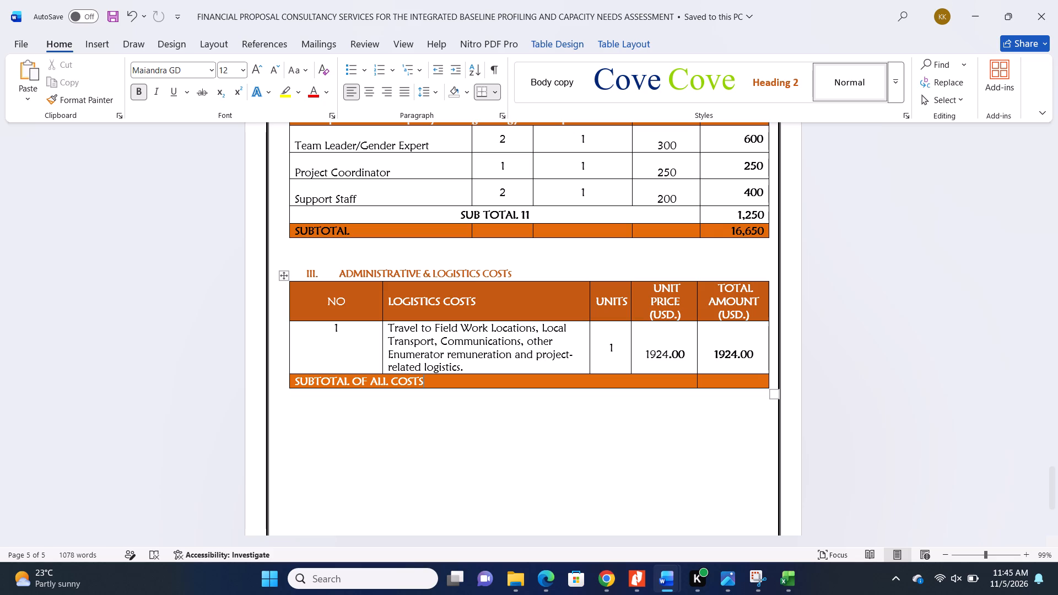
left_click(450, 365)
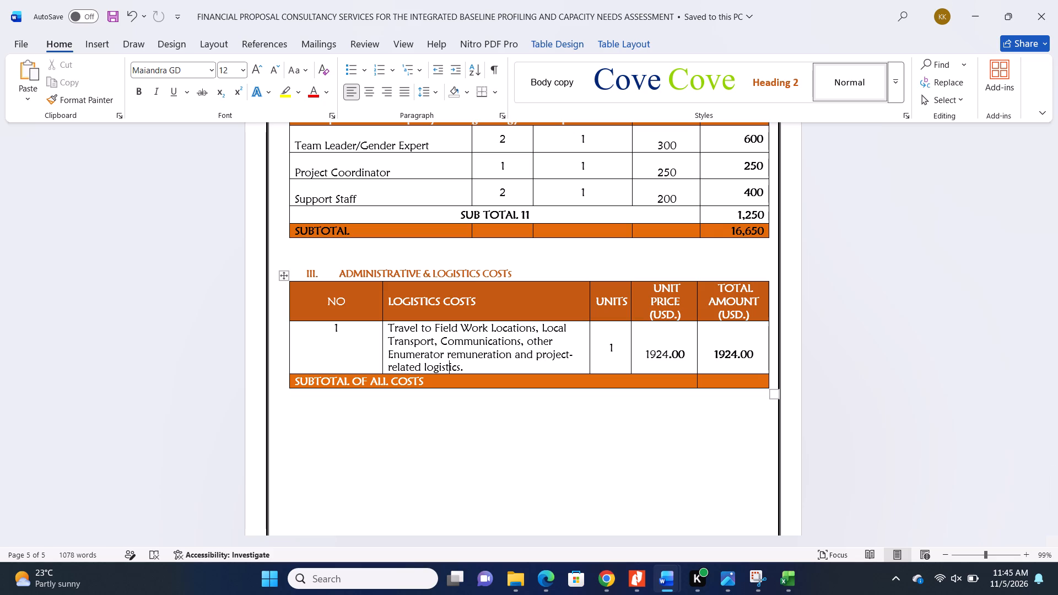
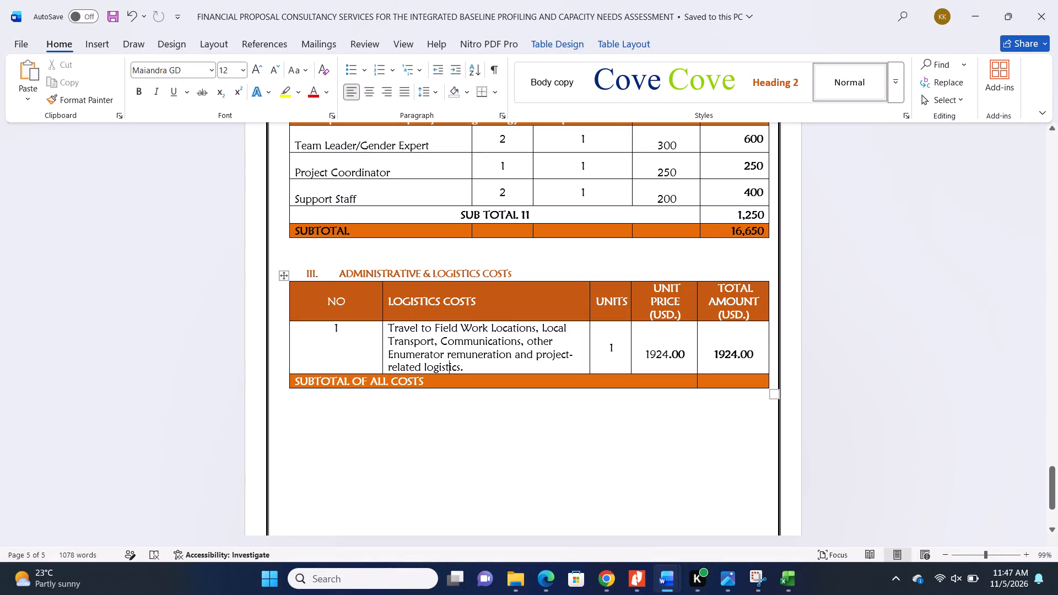
Remove the trailing colon from the "Analysis of Baseline Evidence, Capacity Gaps and Regional Context" heading row in the cost table.
left_click(343, 337)
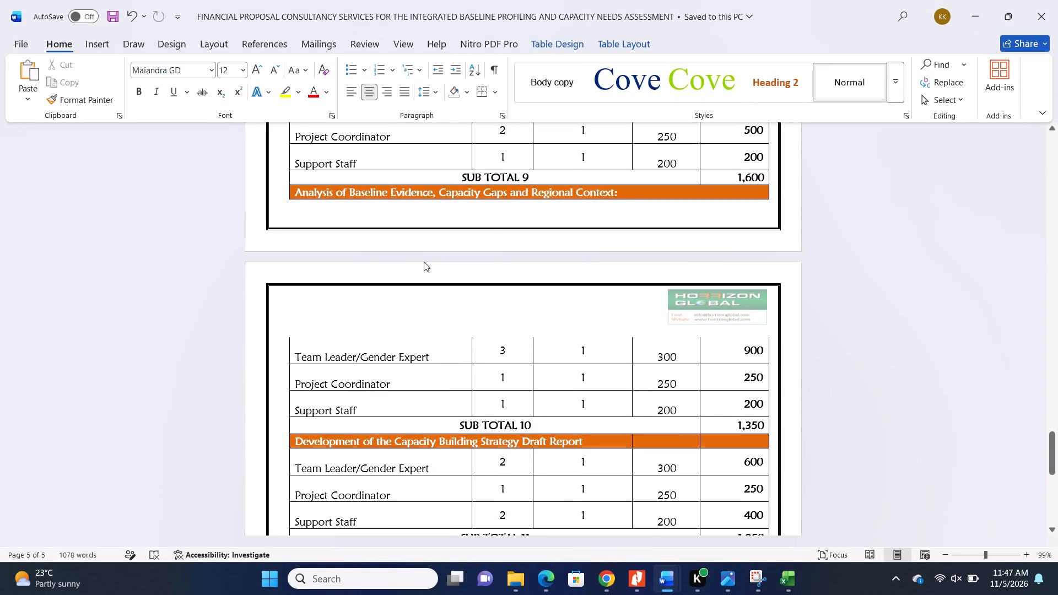
left_click(623, 188)
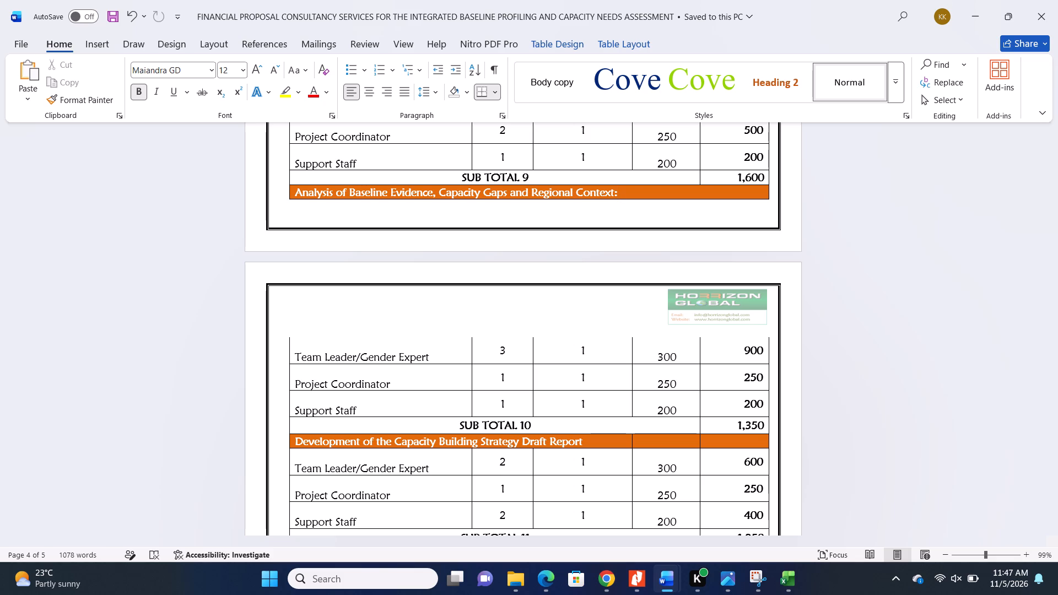
key("BackSpace")
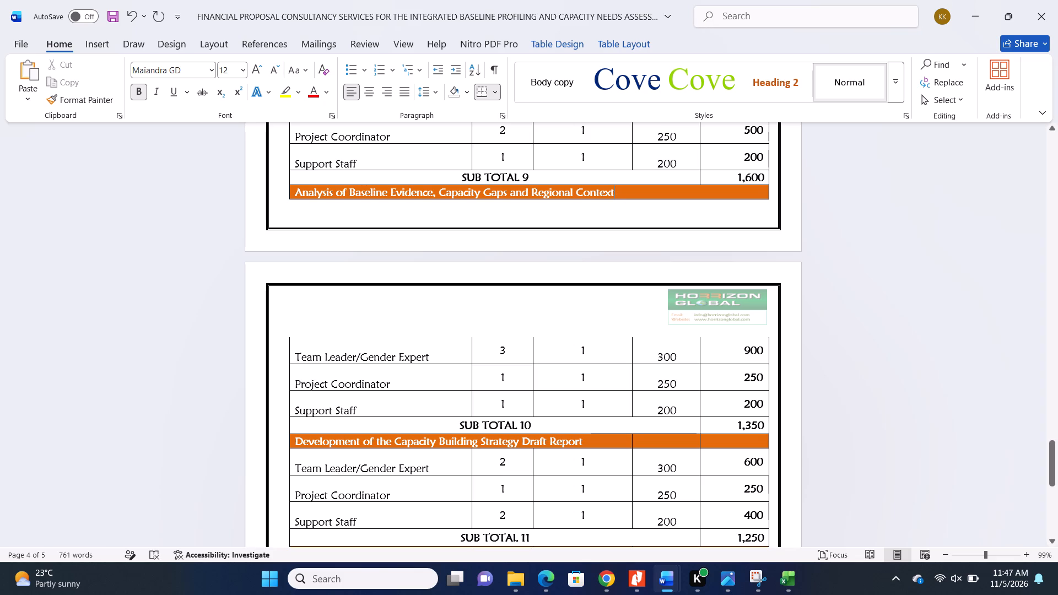
Save the financial proposal with the corrected heading, reviewing its cover page and consultant details.
key("ctrl+s")
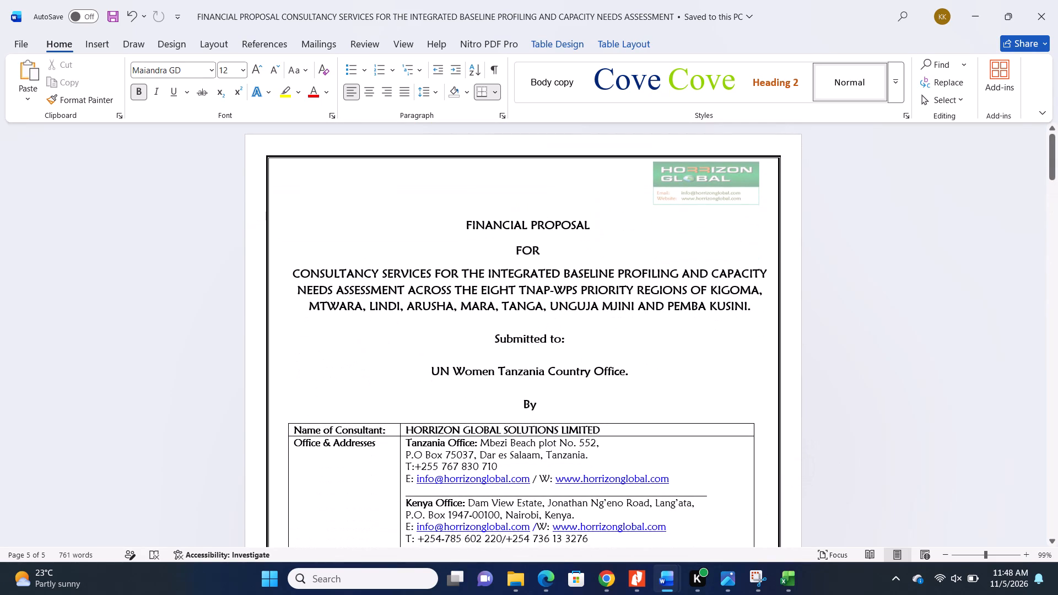
key("ctrl+s")
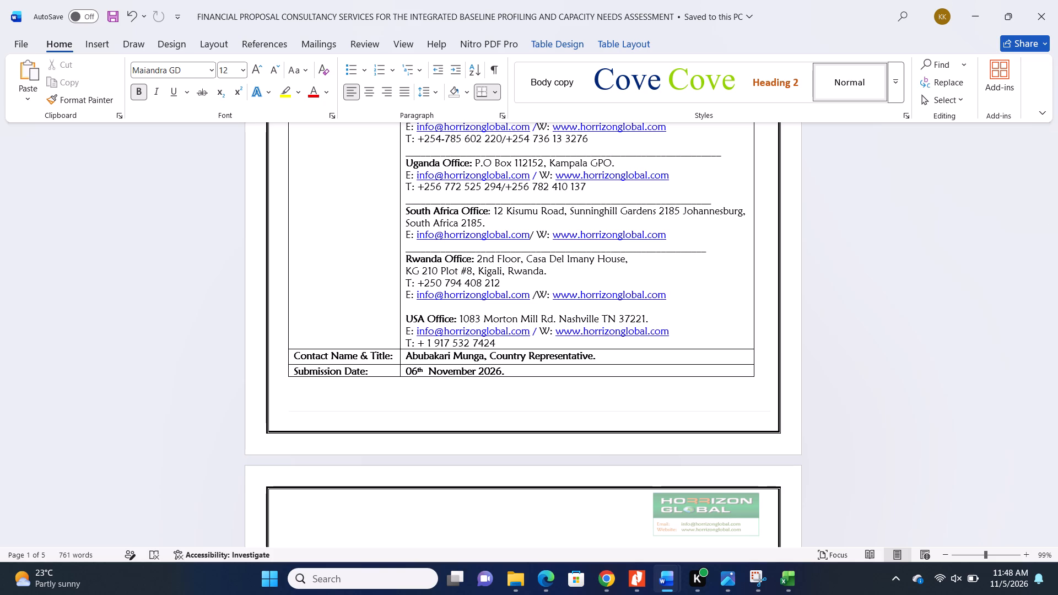
key("ctrl+s")
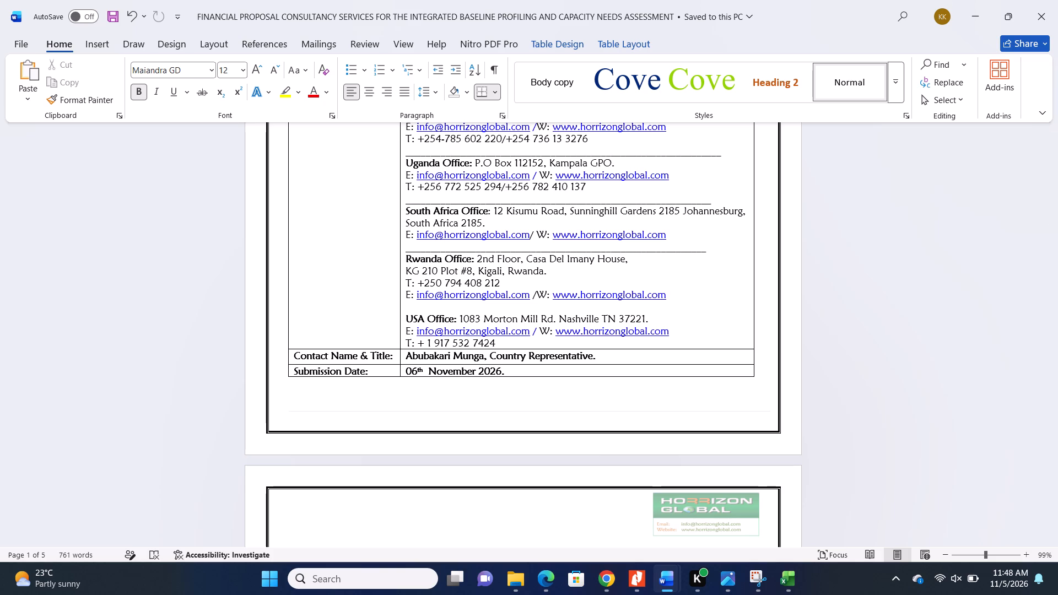
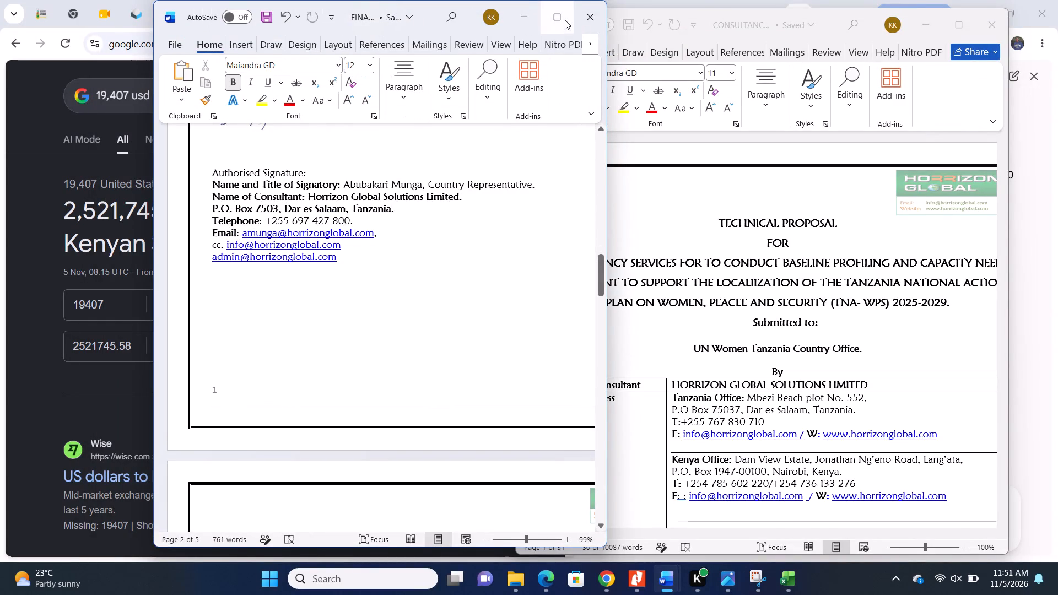
Review the financial proposal's activity and Administrative & Logistics cost tables in the enlarged document window, save the document, and put it away.
left_click(565, 20)
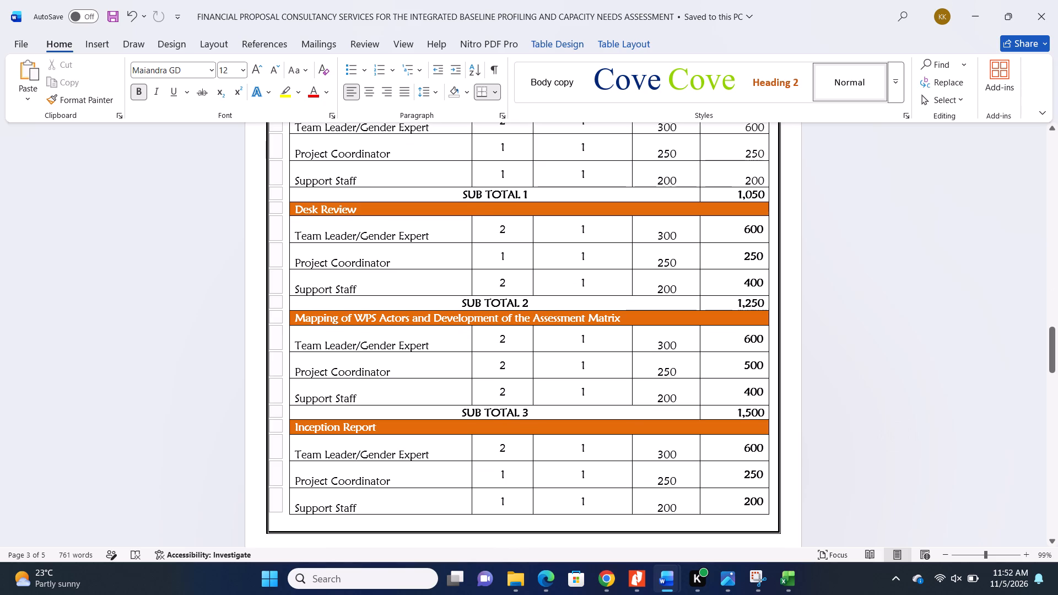
key("ctrl+s")
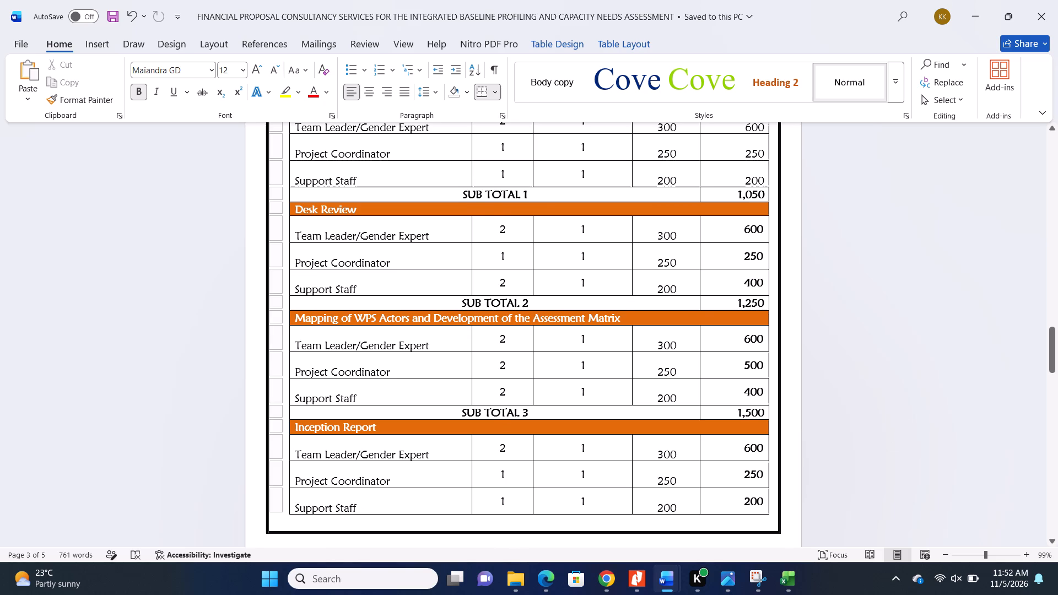
key("ctrl+s")
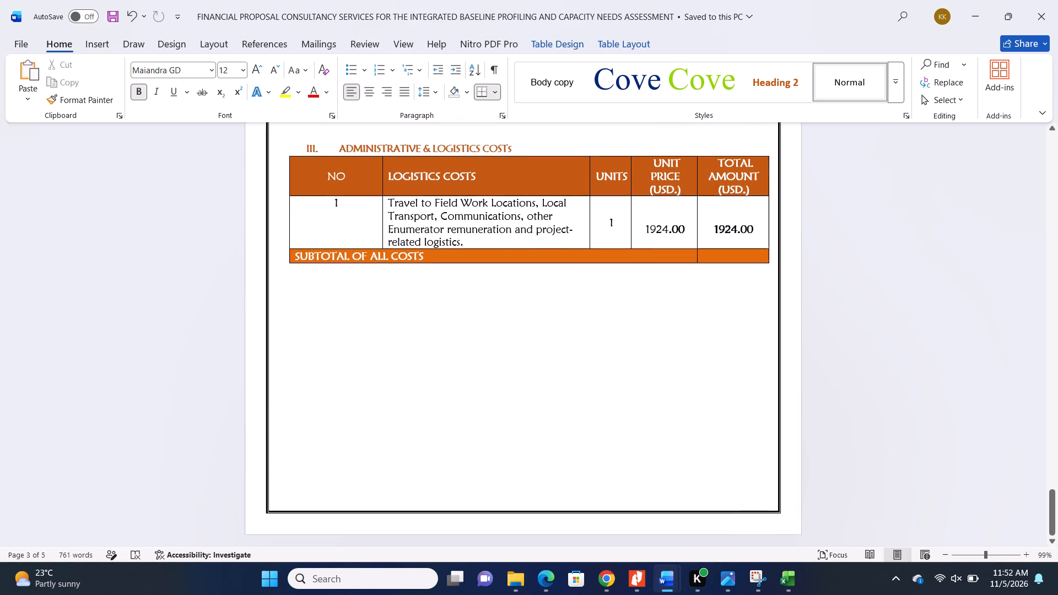
left_click(979, 6)
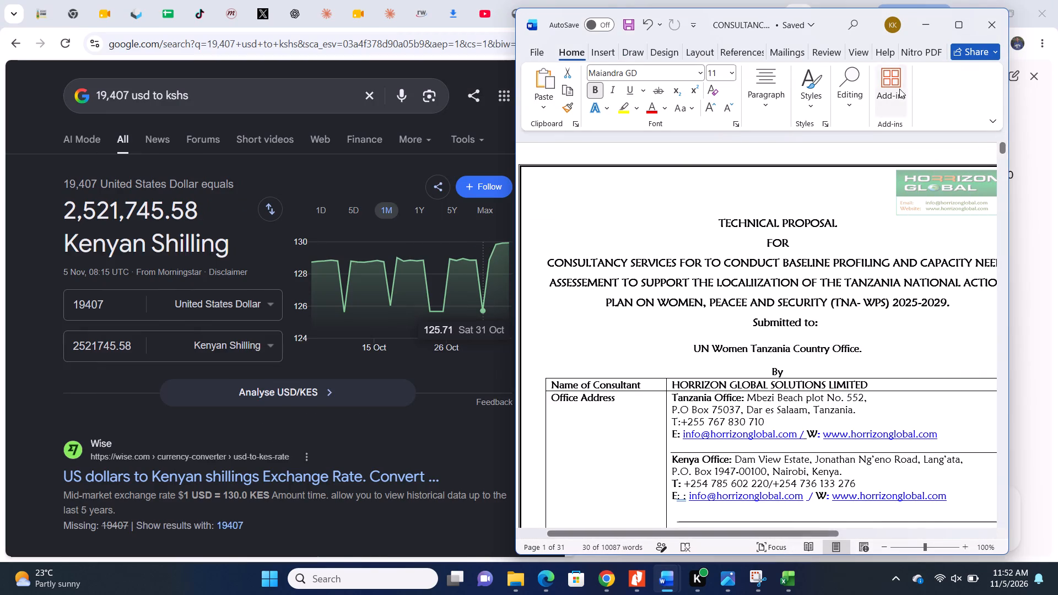
Bring up the technical proposal at full size, review its submission letter through the signature block, and save the document.
left_click(952, 26)
left_click(569, 251)
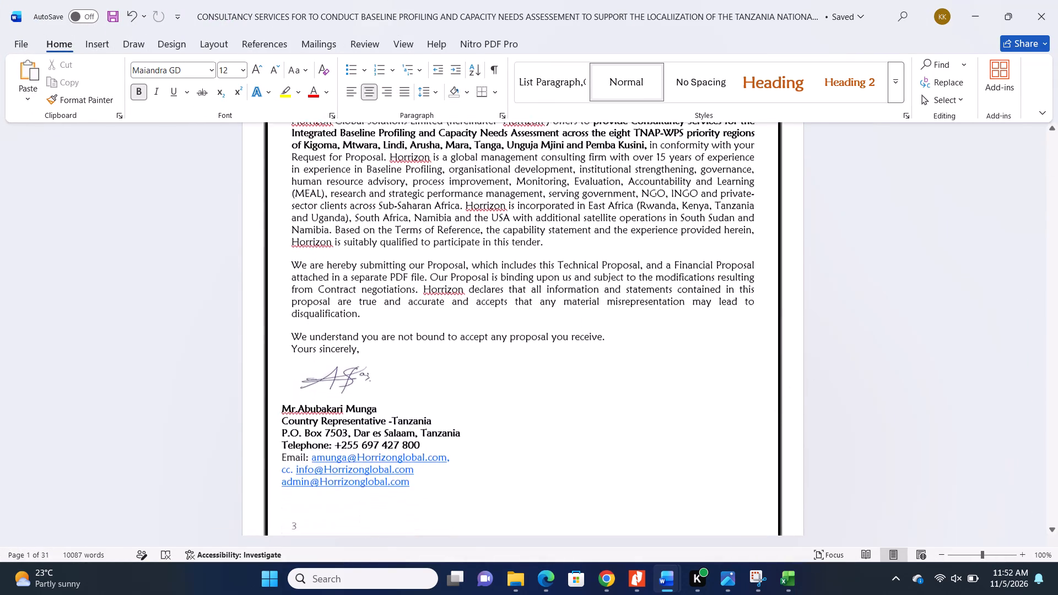
key("ctrl+s")
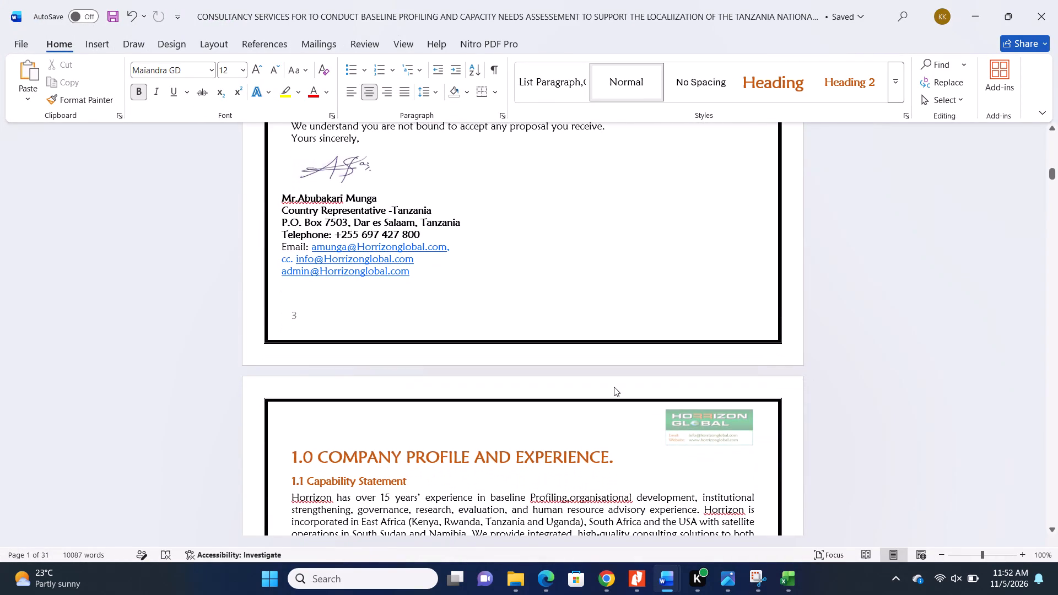
Switch to the Chrome window holding the 19,407 USD to KSHS search and the Gemini budget calculation audit.
double_click(552, 591)
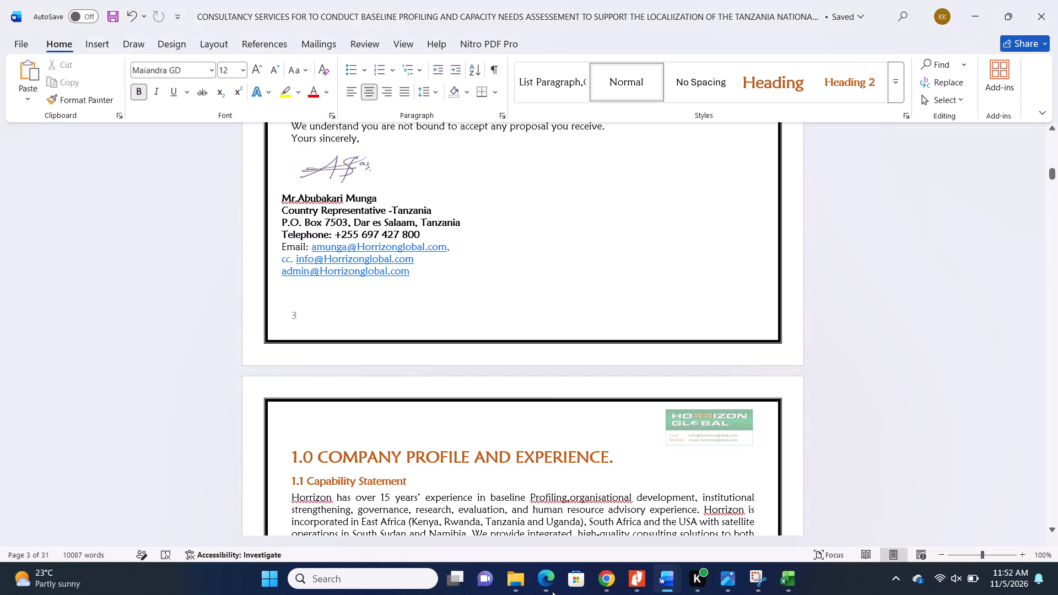
left_click(552, 591)
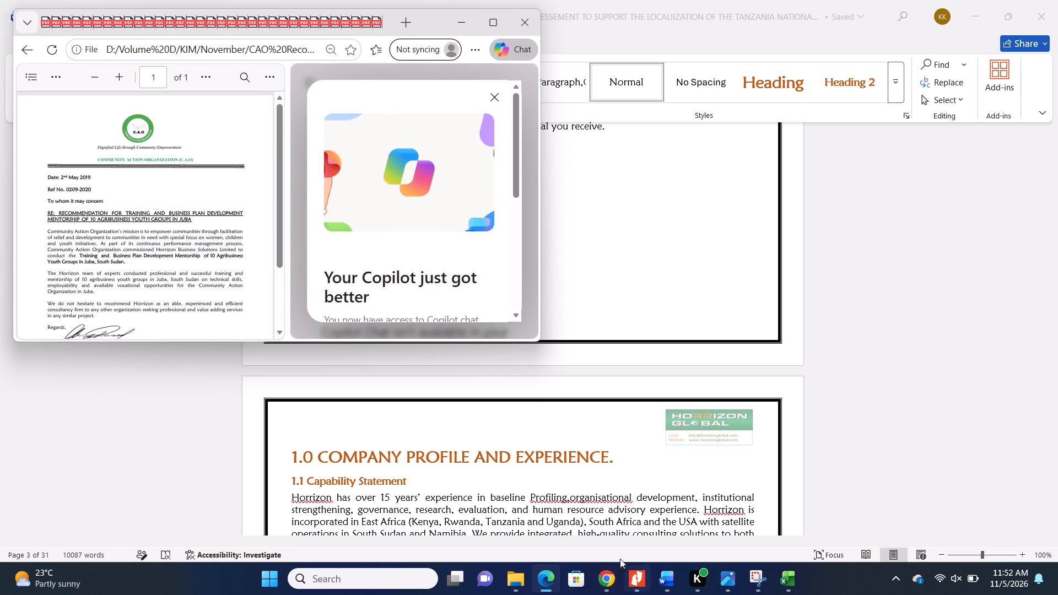
left_click(610, 578)
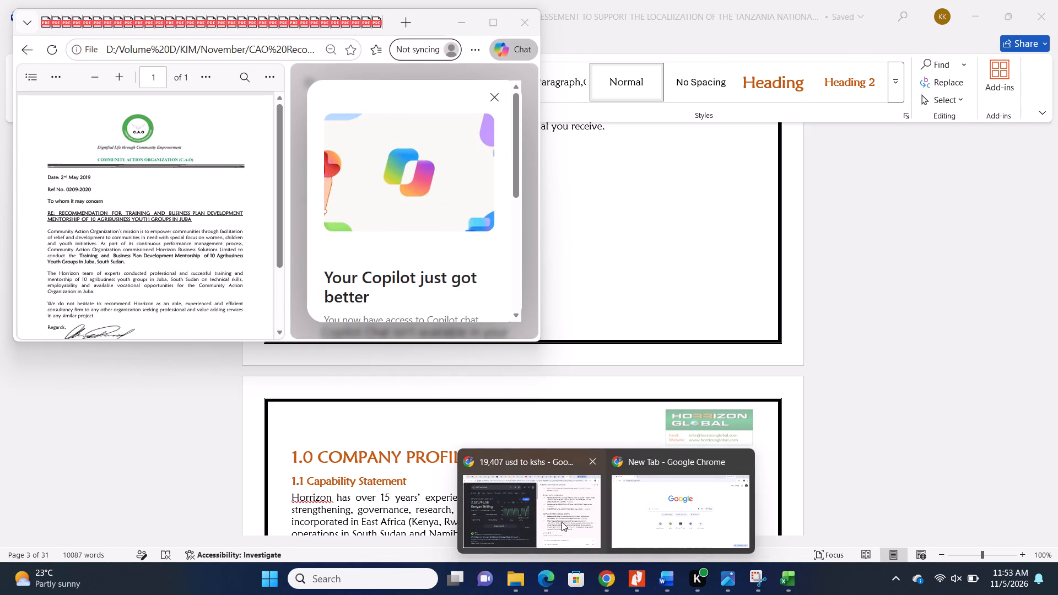
left_click(562, 522)
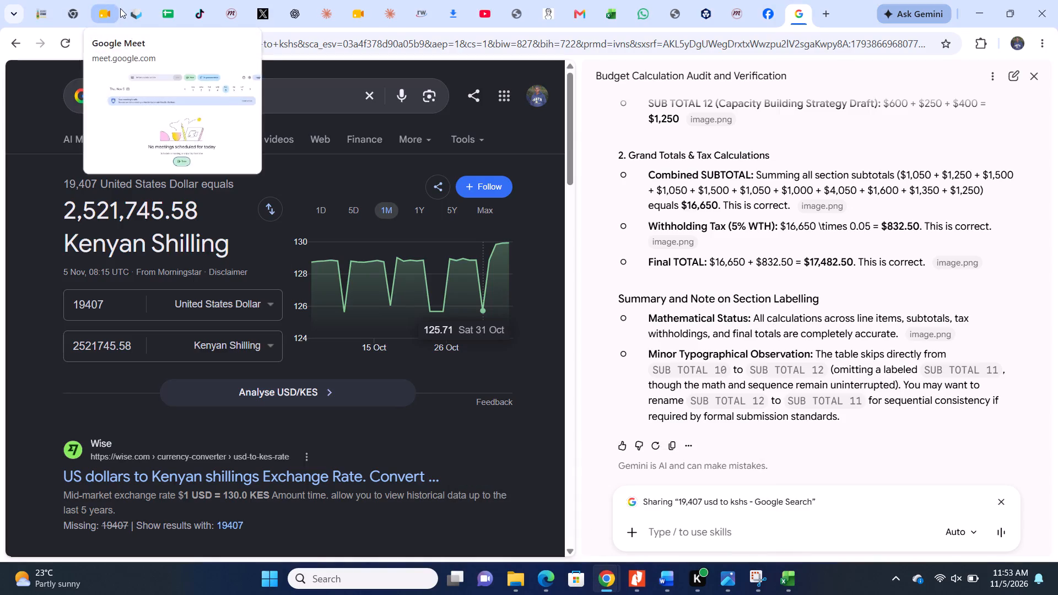